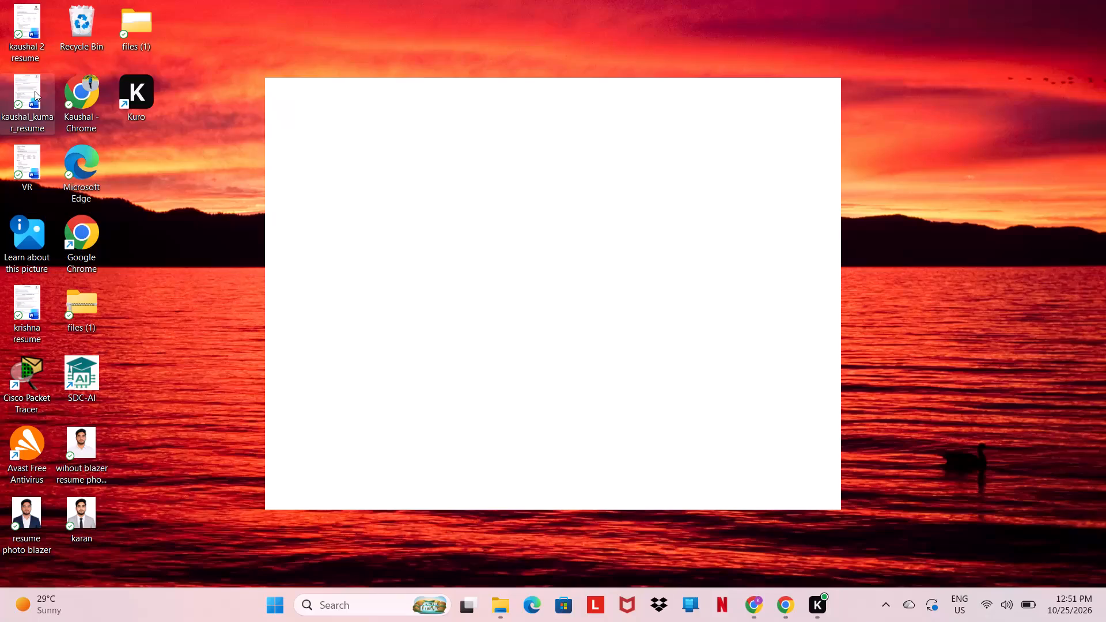
Open the desktop resume document located just above the VR file and maximize its window.
{"action": "left_click", "coordinate": [35, 91]}
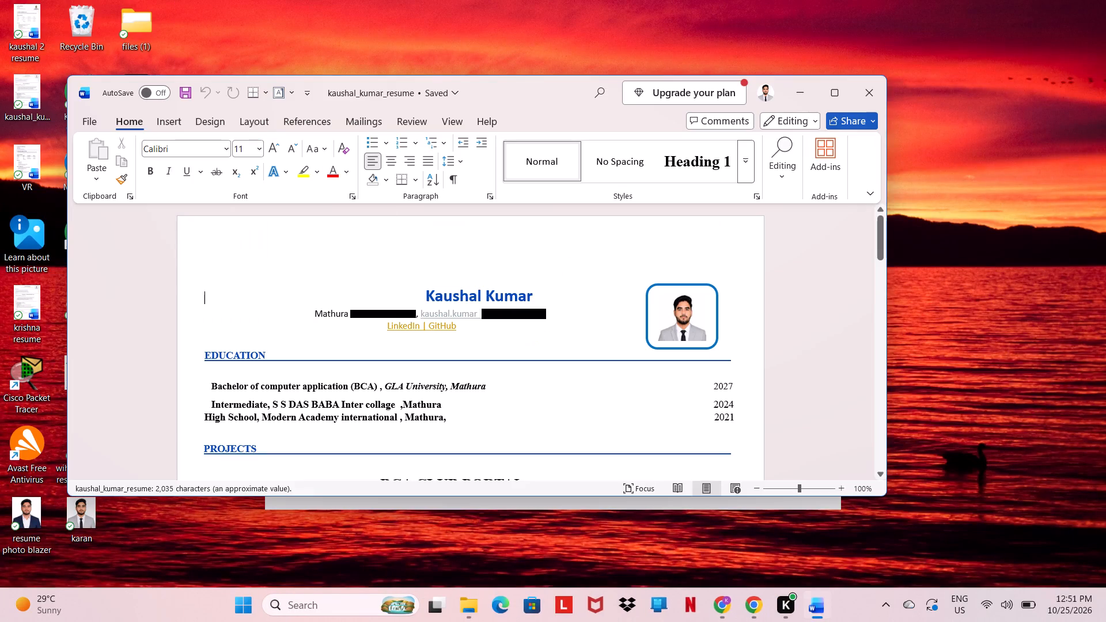
{"action": "left_click", "coordinate": [824, 100]}
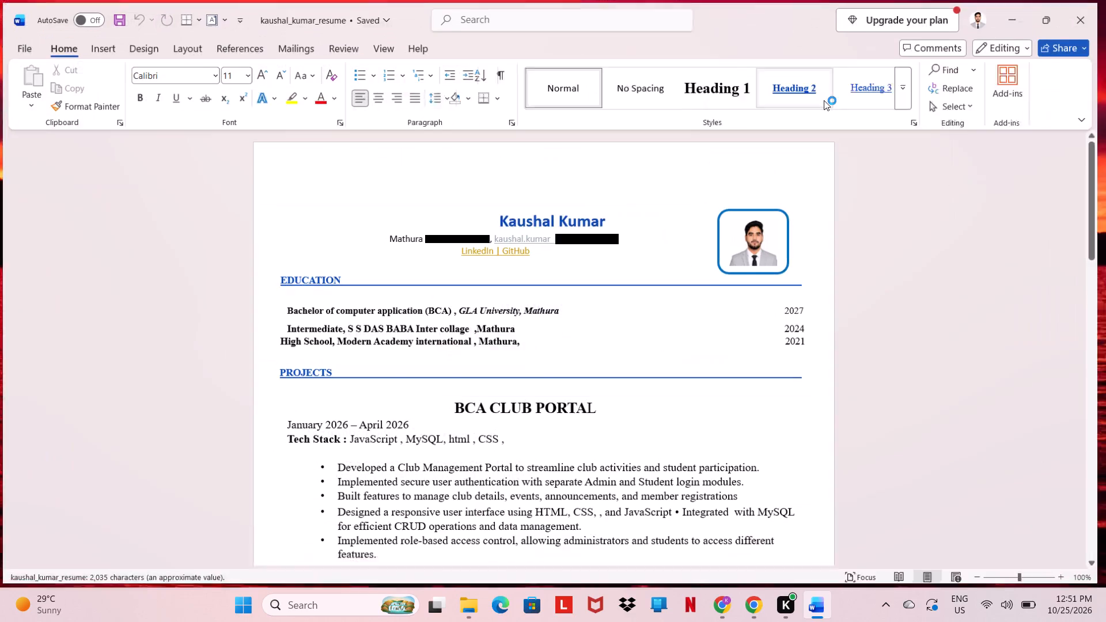
Look through the resume's Education, Projects, Skills and Certificate sections.
{"action": "scroll", "coordinate": [580, 335], "scroll_direction": "down", "scroll_amount": 1}
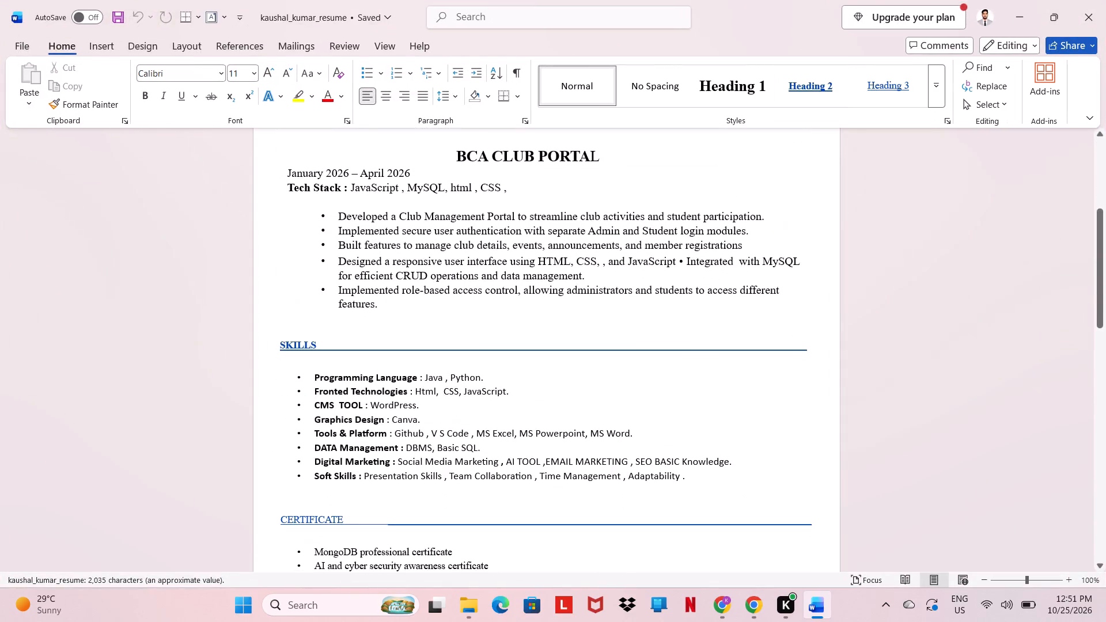
{"action": "right_click", "coordinate": [467, 328]}
{"action": "scroll", "coordinate": [415, 326], "scroll_direction": "down", "scroll_amount": 1, "text": "ctrl"}
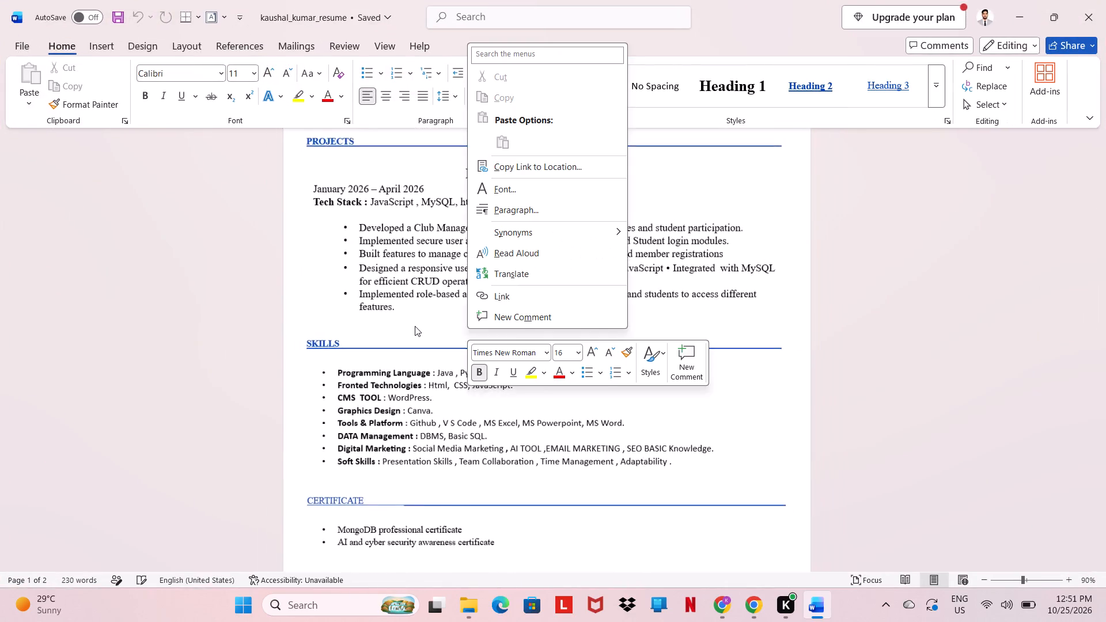
{"action": "scroll", "coordinate": [415, 326], "scroll_direction": "up", "scroll_amount": 2, "text": "ctrl"}
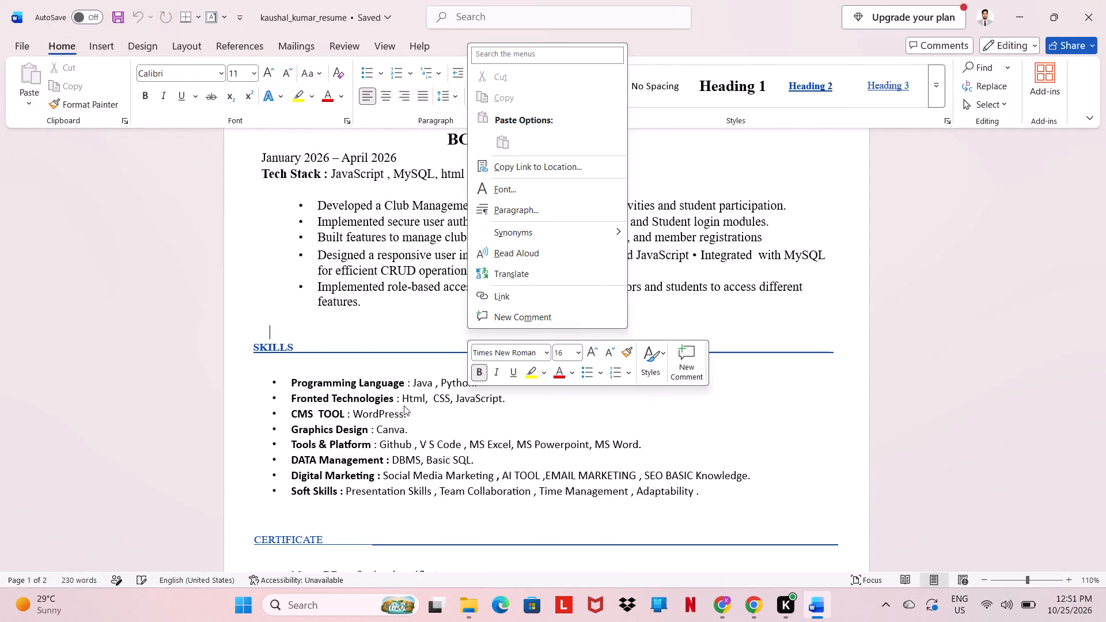
{"action": "left_click", "coordinate": [404, 405]}
{"action": "scroll", "coordinate": [412, 258], "scroll_direction": "up", "scroll_amount": 1}
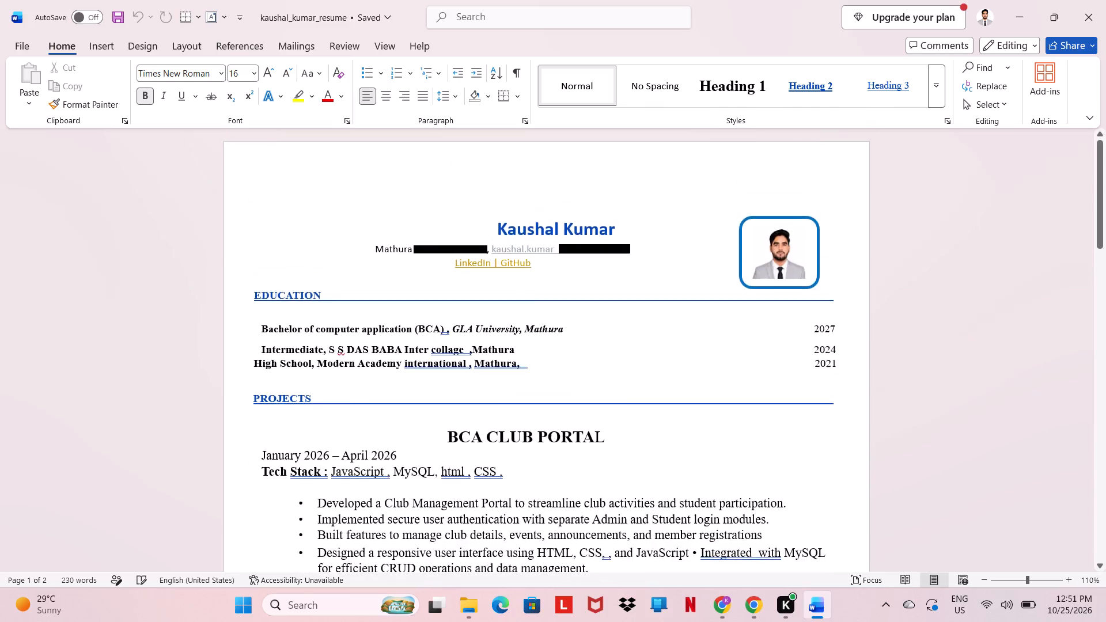
{"action": "scroll", "coordinate": [412, 258], "scroll_direction": "down", "scroll_amount": 1}
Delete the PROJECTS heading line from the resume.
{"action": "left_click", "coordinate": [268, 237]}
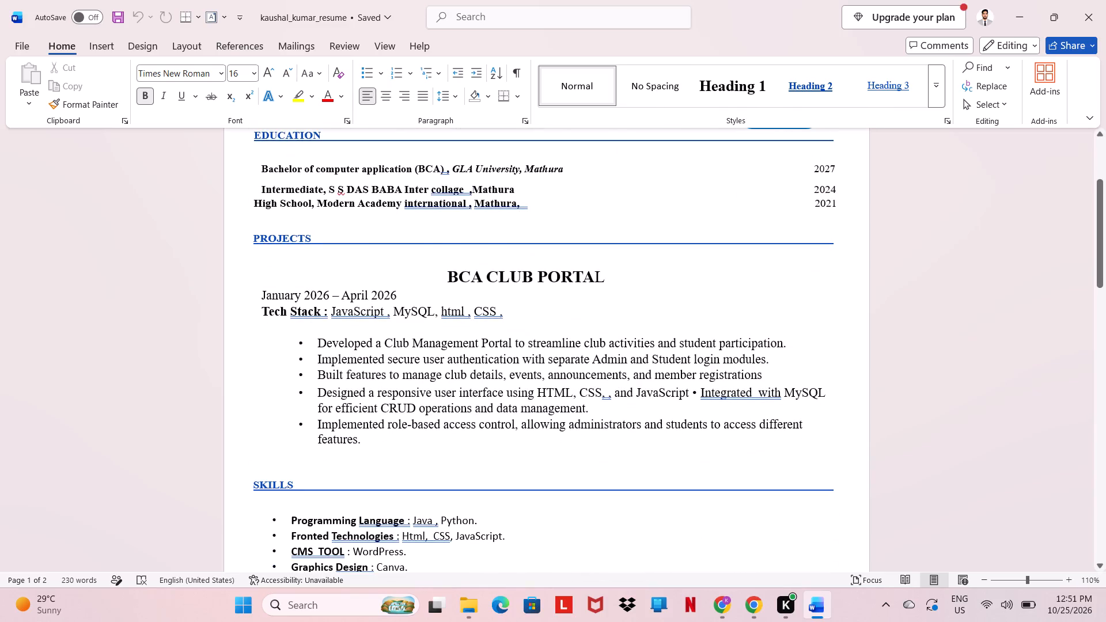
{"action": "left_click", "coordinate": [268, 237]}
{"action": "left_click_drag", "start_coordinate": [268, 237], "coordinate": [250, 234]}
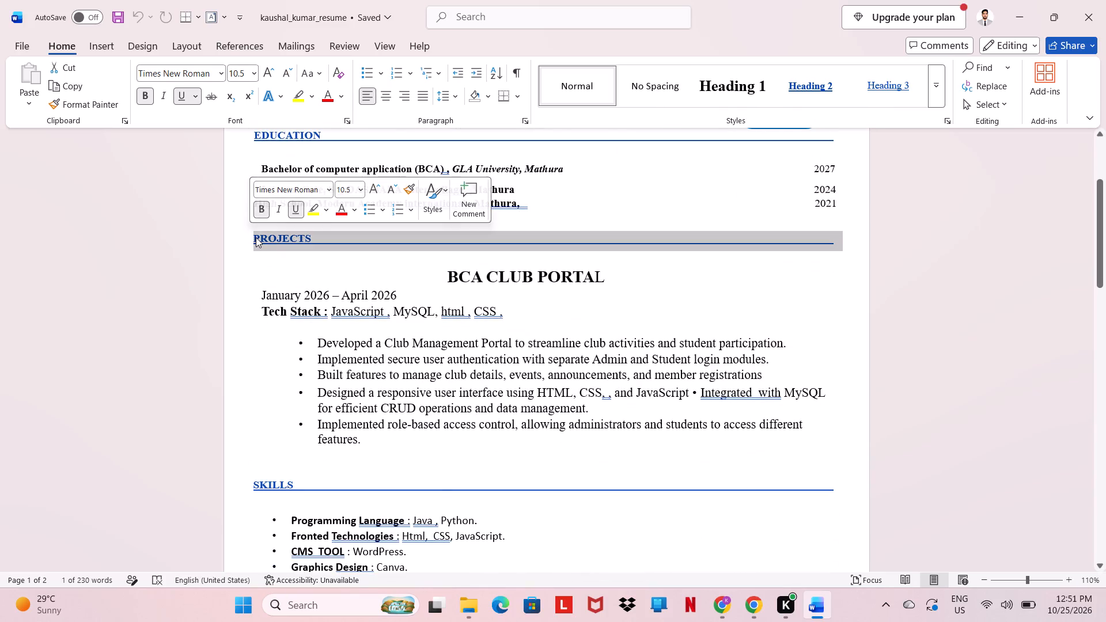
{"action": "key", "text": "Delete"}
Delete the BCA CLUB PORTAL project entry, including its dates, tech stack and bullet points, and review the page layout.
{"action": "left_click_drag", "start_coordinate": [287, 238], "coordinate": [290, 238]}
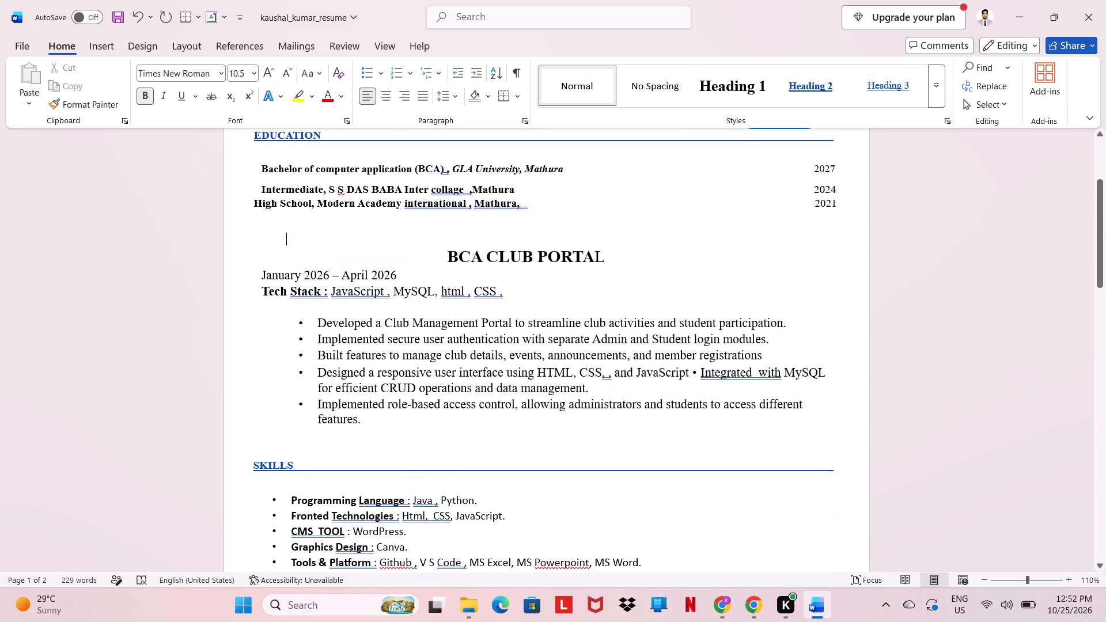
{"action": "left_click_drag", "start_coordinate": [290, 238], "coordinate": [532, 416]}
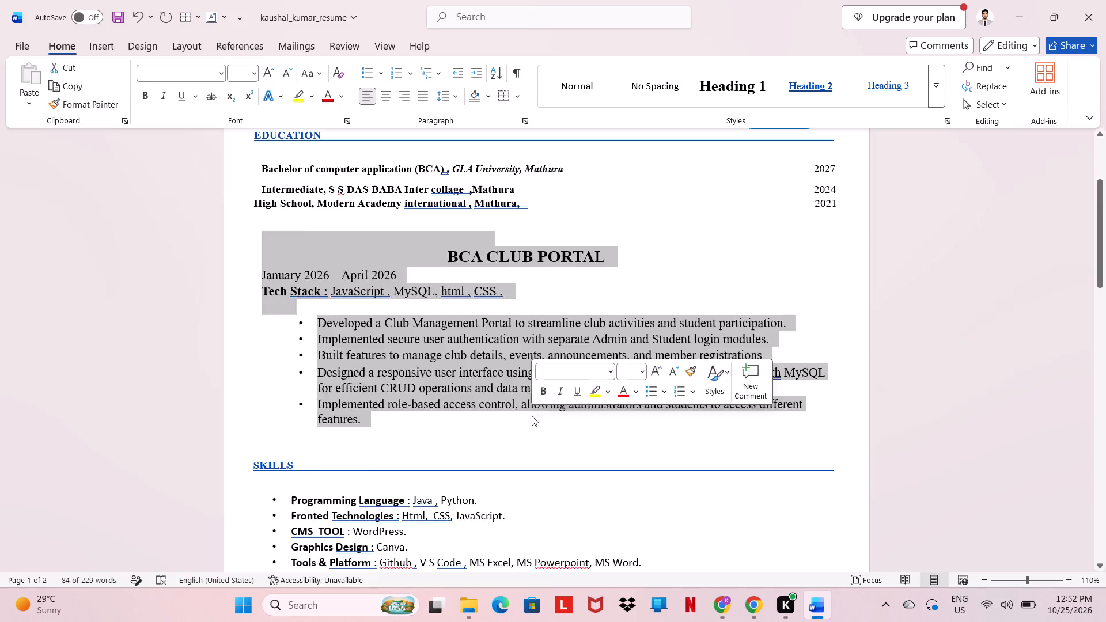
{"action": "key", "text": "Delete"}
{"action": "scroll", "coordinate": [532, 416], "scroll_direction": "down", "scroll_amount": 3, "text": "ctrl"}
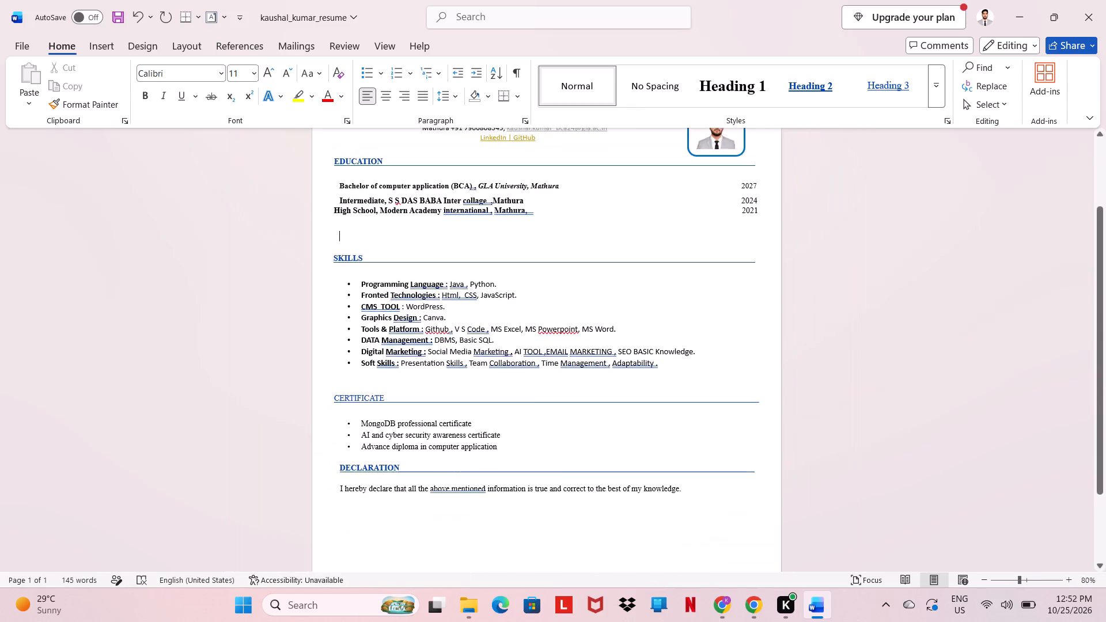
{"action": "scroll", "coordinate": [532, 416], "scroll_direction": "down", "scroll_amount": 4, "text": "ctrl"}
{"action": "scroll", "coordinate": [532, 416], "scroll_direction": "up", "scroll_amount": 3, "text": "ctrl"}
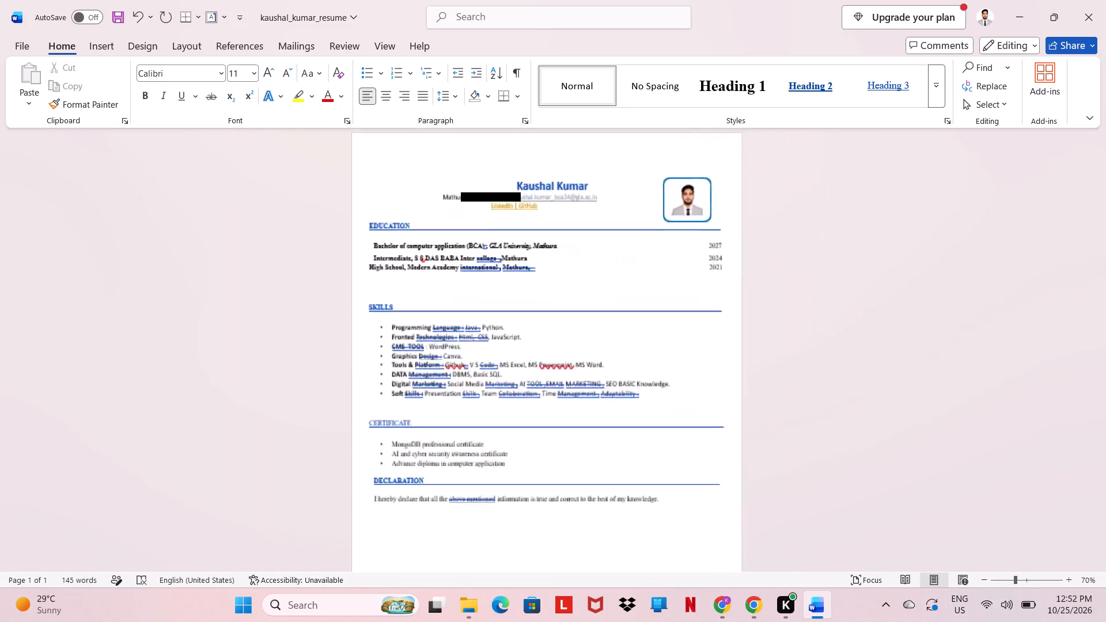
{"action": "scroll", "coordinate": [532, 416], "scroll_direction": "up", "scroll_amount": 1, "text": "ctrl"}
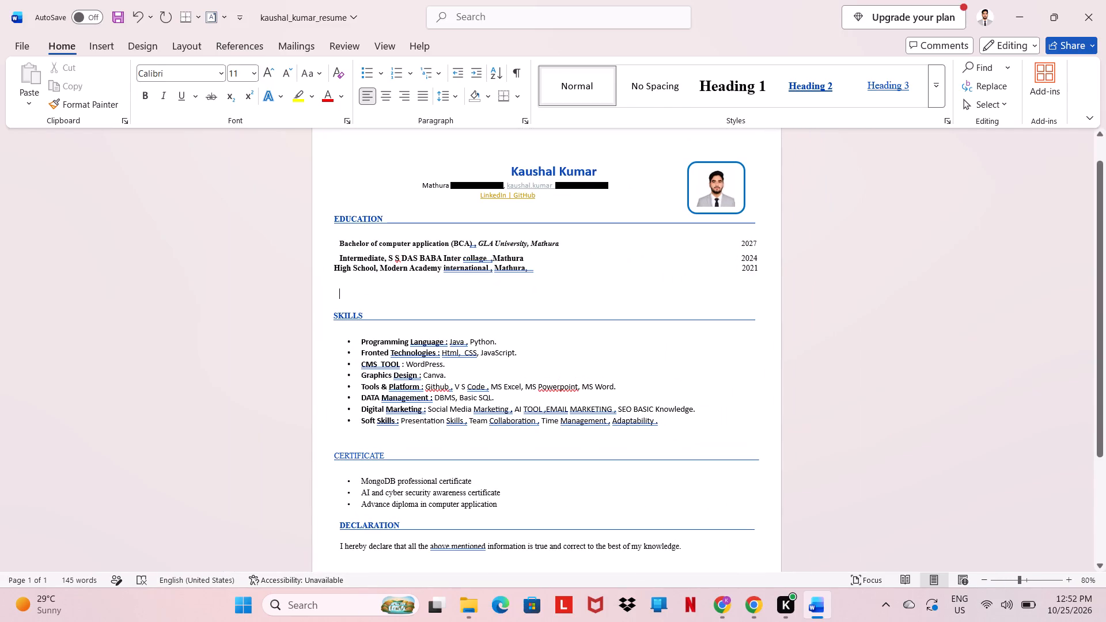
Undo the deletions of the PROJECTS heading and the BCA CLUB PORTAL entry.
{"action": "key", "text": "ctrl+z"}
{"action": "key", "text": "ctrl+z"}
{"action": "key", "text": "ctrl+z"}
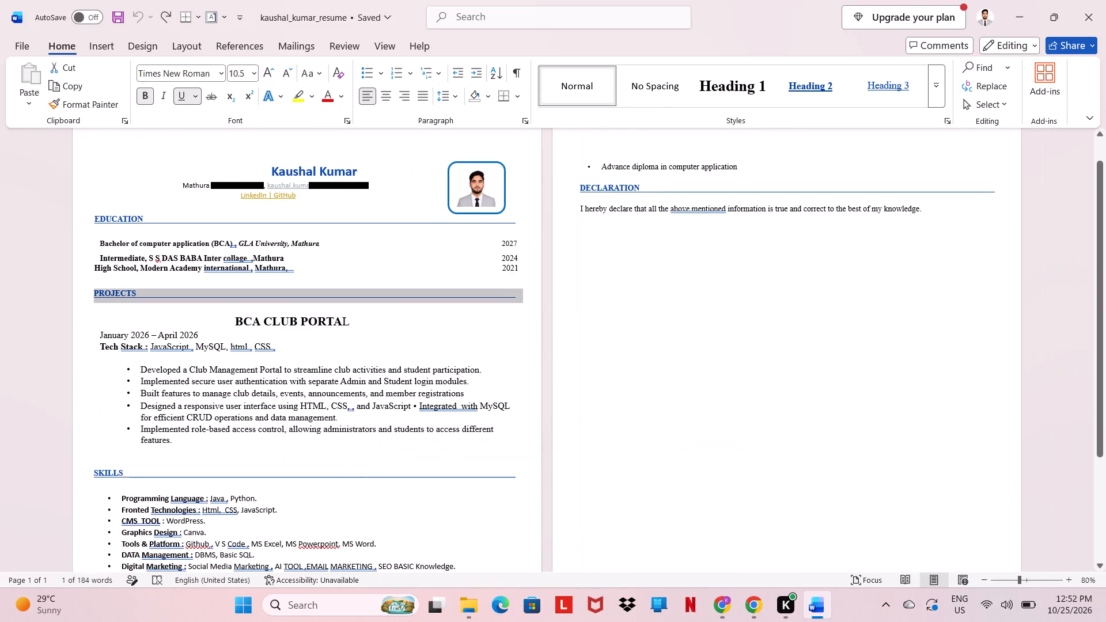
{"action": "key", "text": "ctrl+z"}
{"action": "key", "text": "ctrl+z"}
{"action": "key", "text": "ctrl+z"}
Insert spaces before the High School entry in the Education section to indent it.
{"action": "scroll", "coordinate": [532, 416], "scroll_direction": "down", "scroll_amount": 2, "text": "ctrl"}
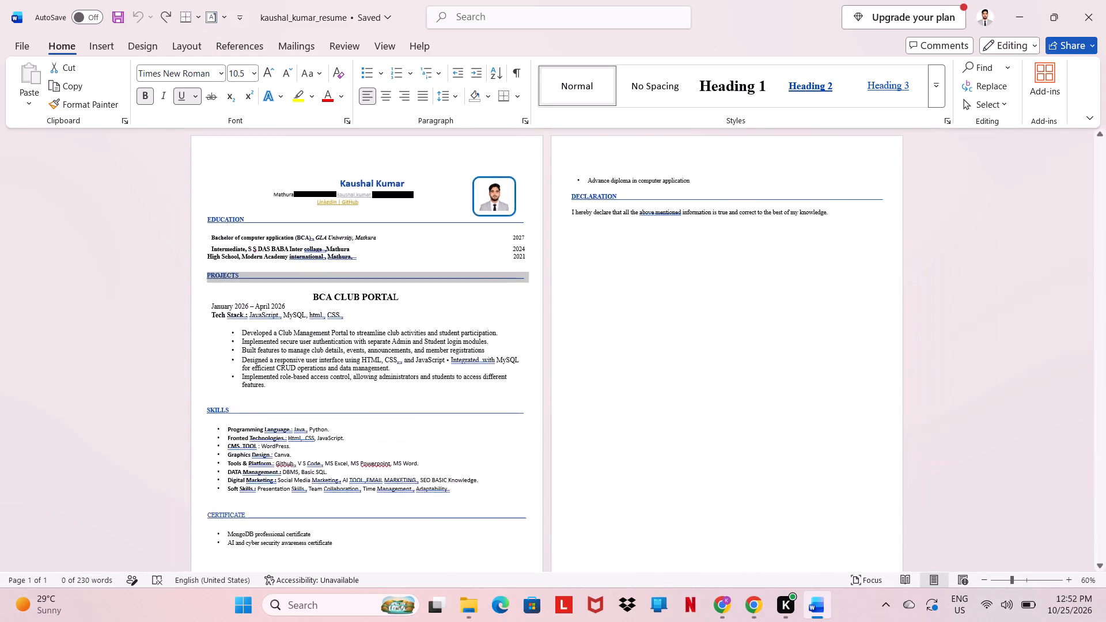
{"action": "scroll", "coordinate": [532, 416], "scroll_direction": "up", "scroll_amount": 3, "text": "ctrl"}
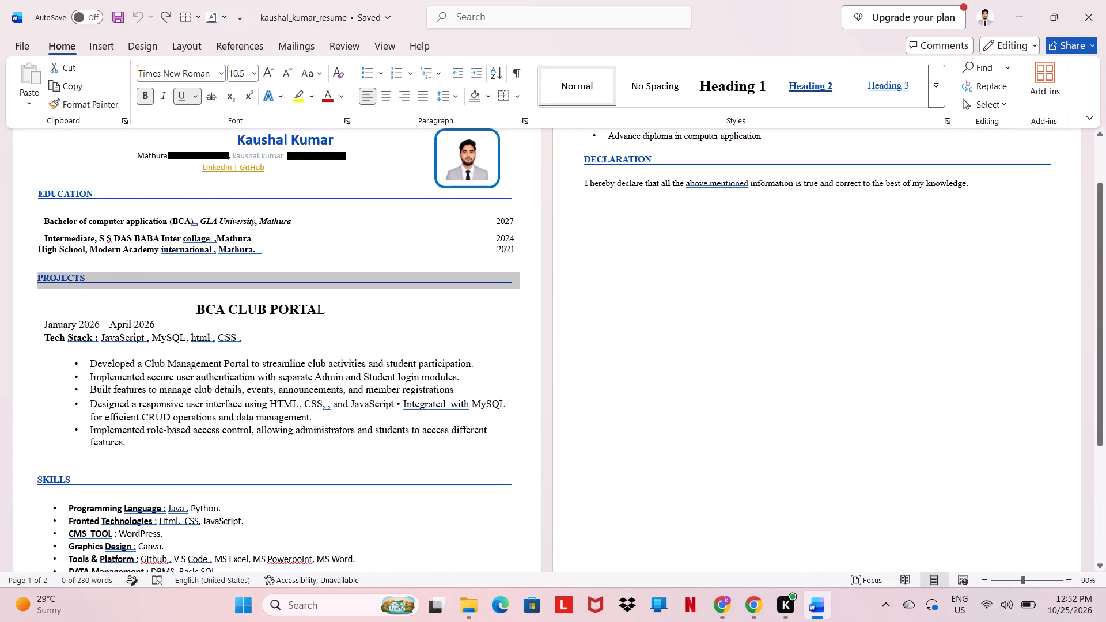
{"action": "scroll", "coordinate": [570, 277], "scroll_direction": "down", "scroll_amount": 4, "text": "ctrl"}
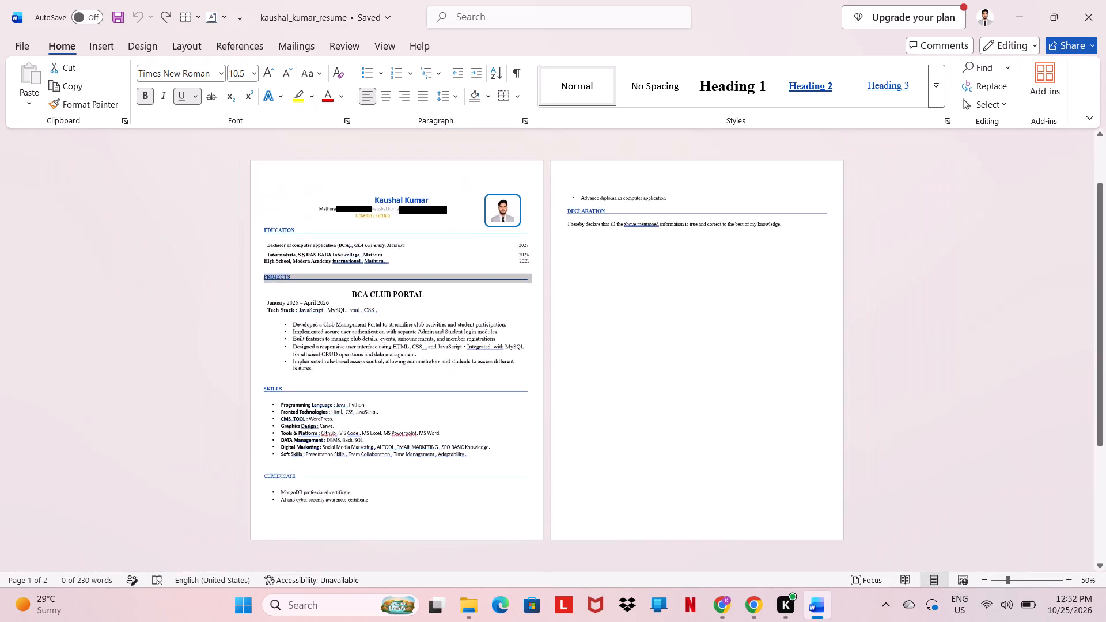
{"action": "scroll", "coordinate": [570, 277], "scroll_direction": "down", "scroll_amount": 1, "text": "ctrl"}
{"action": "scroll", "coordinate": [570, 277], "scroll_direction": "up", "scroll_amount": 8, "text": "ctrl"}
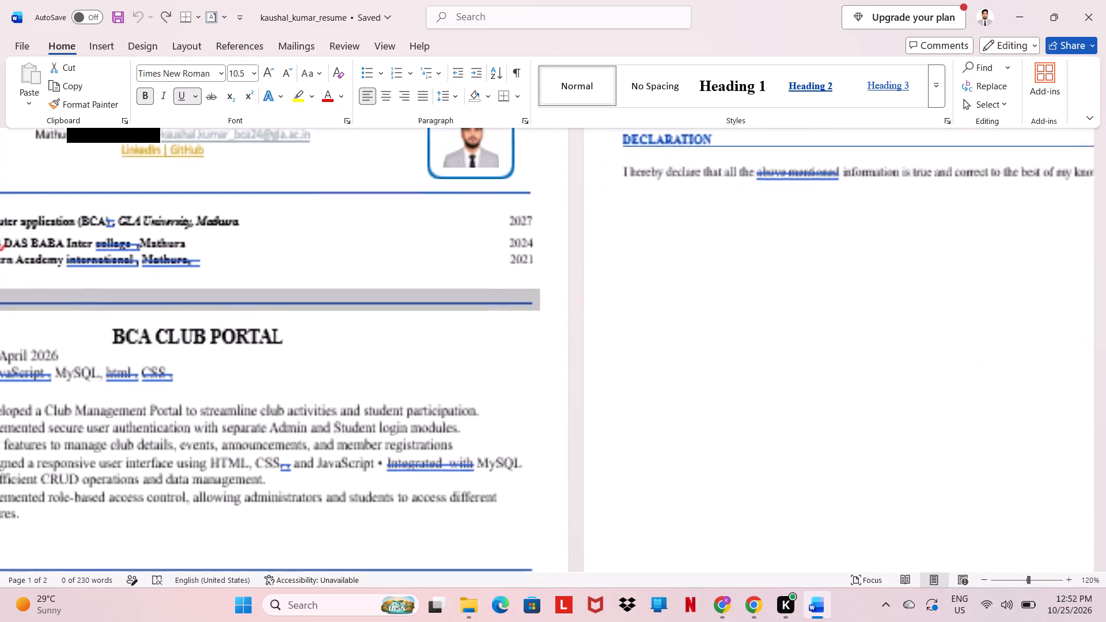
{"action": "scroll", "coordinate": [681, 289], "scroll_direction": "down", "scroll_amount": 1}
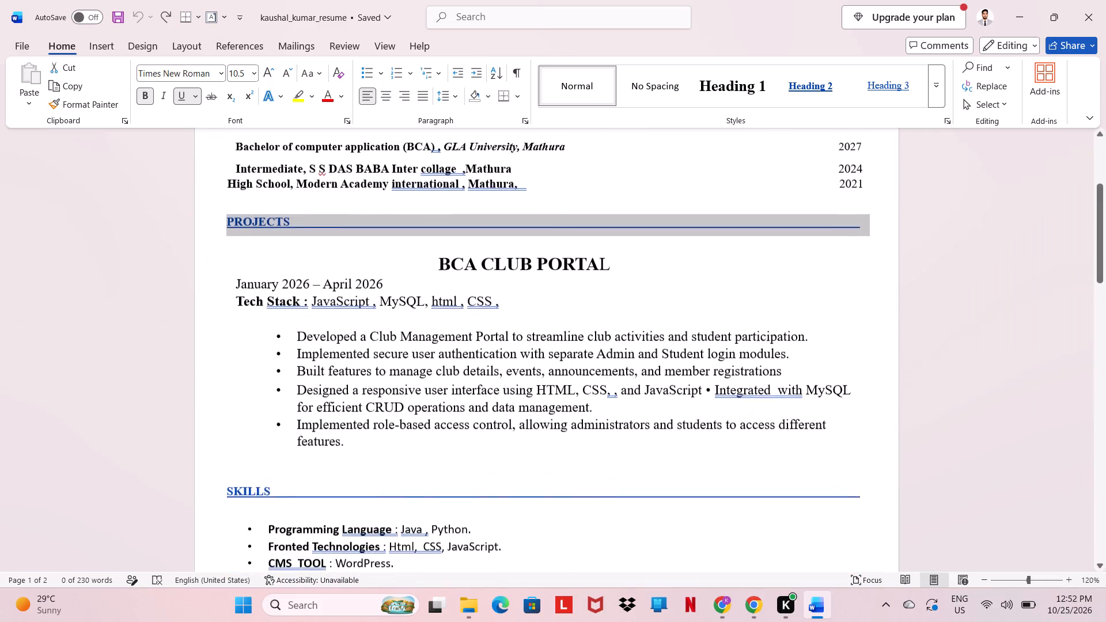
{"action": "left_click", "coordinate": [221, 193]}
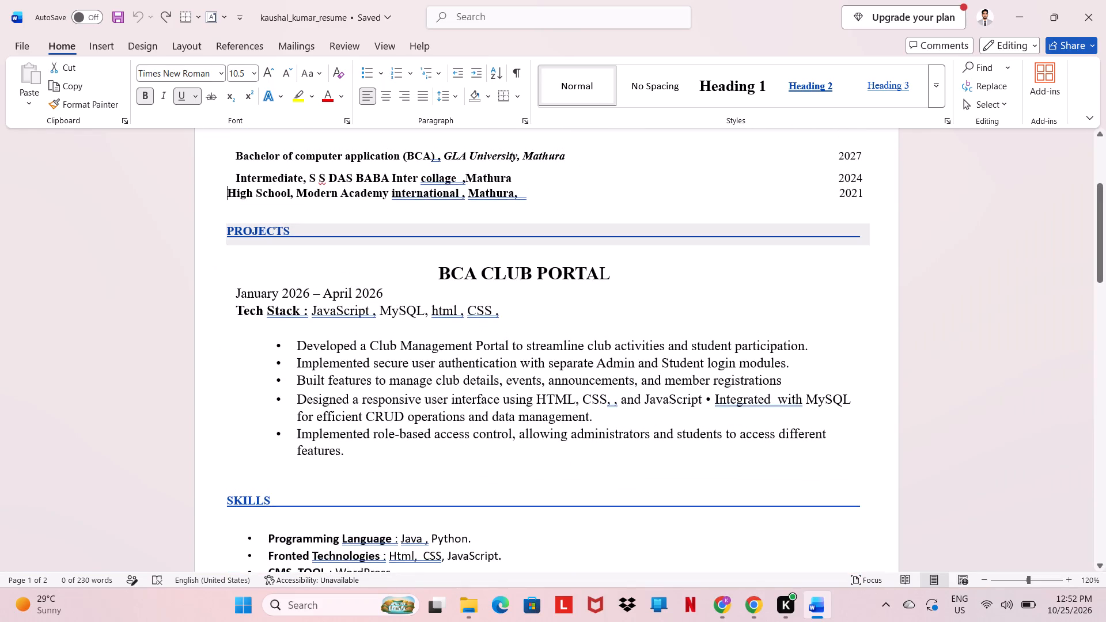
{"action": "key", "text": "space"}
{"action": "key", "text": "space"}
{"action": "key", "text": "space"}
{"action": "key", "text": "space"}
{"action": "key", "text": "space"}
{"action": "key", "text": "space"}
{"action": "key", "text": "space"}
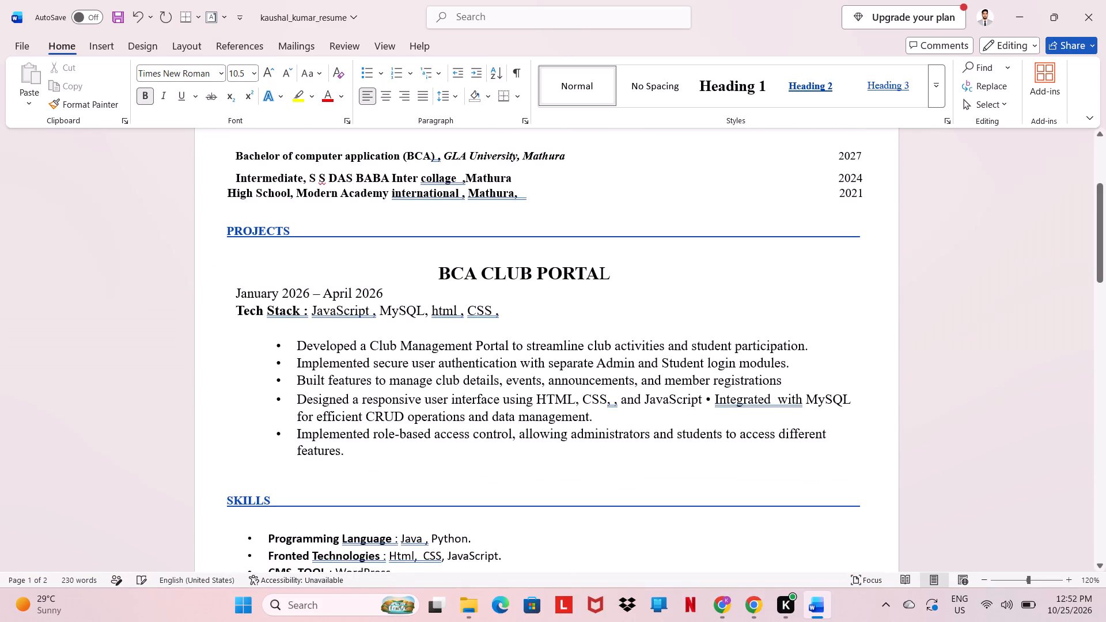
Remove the extra spacing before the Intermediate entry so the three Education entries line up evenly.
{"action": "left_click", "coordinate": [233, 177]}
{"action": "key", "text": "BackSpace"}
{"action": "key", "text": "BackSpace"}
{"action": "key", "text": "BackSpace"}
{"action": "key", "text": "BackSpace"}
{"action": "key", "text": "BackSpace"}
{"action": "key", "text": "BackSpace"}
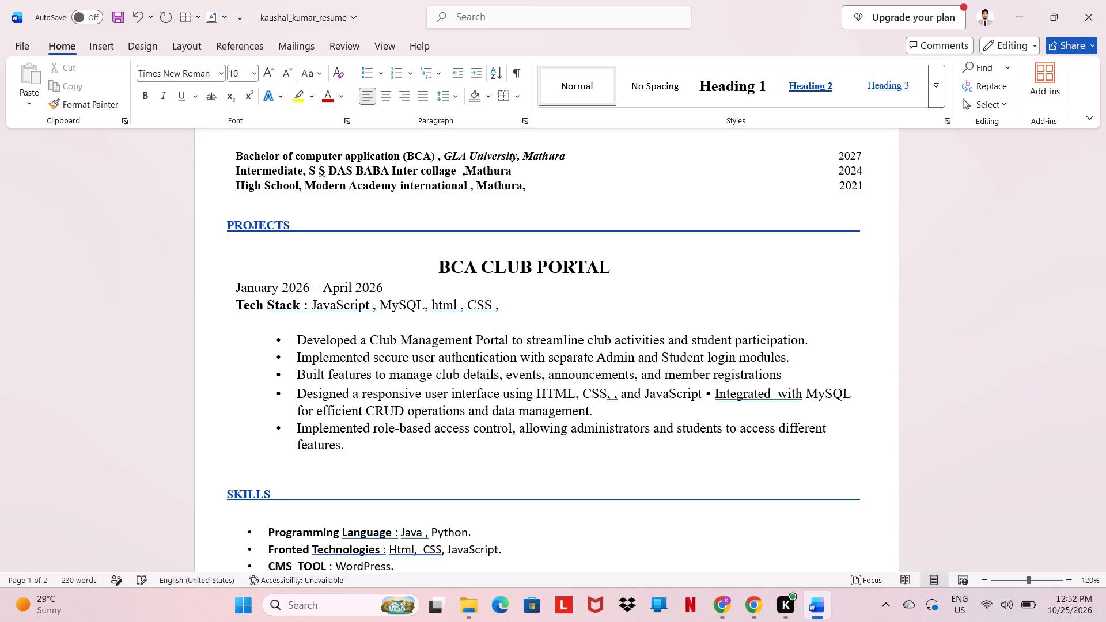
Delete the whole Projects section, from the PROJECTS heading through the last BCA CLUB PORTAL bullet.
{"action": "scroll", "coordinate": [368, 233], "scroll_direction": "down", "scroll_amount": 1}
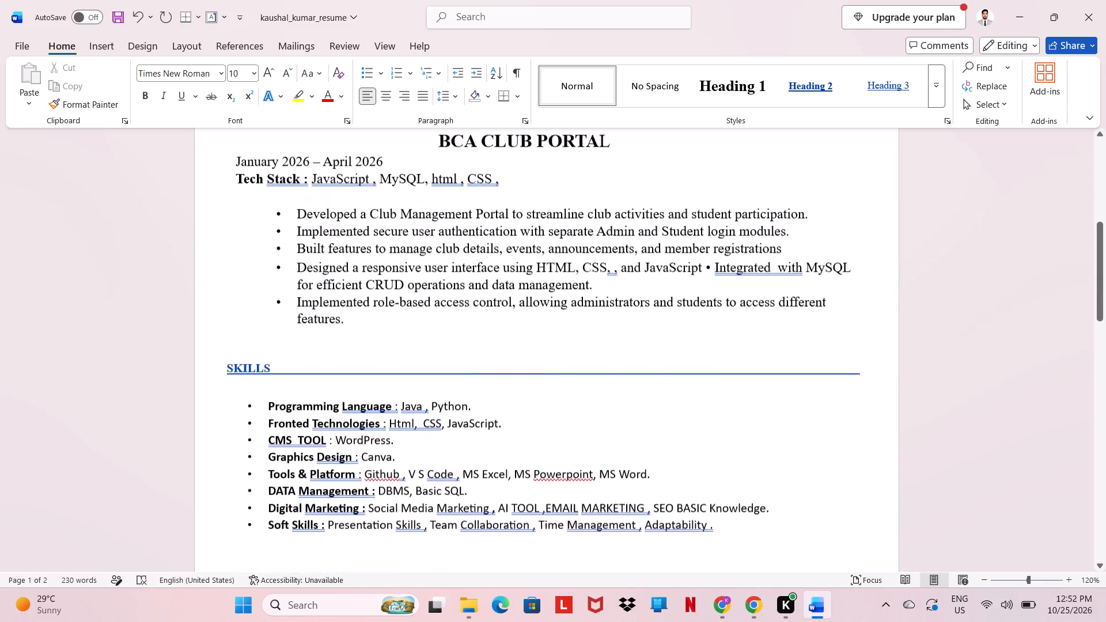
{"action": "scroll", "coordinate": [368, 233], "scroll_direction": "down", "scroll_amount": 1}
{"action": "left_click", "coordinate": [365, 268]}
{"action": "left_click_drag", "start_coordinate": [365, 268], "coordinate": [363, 266]}
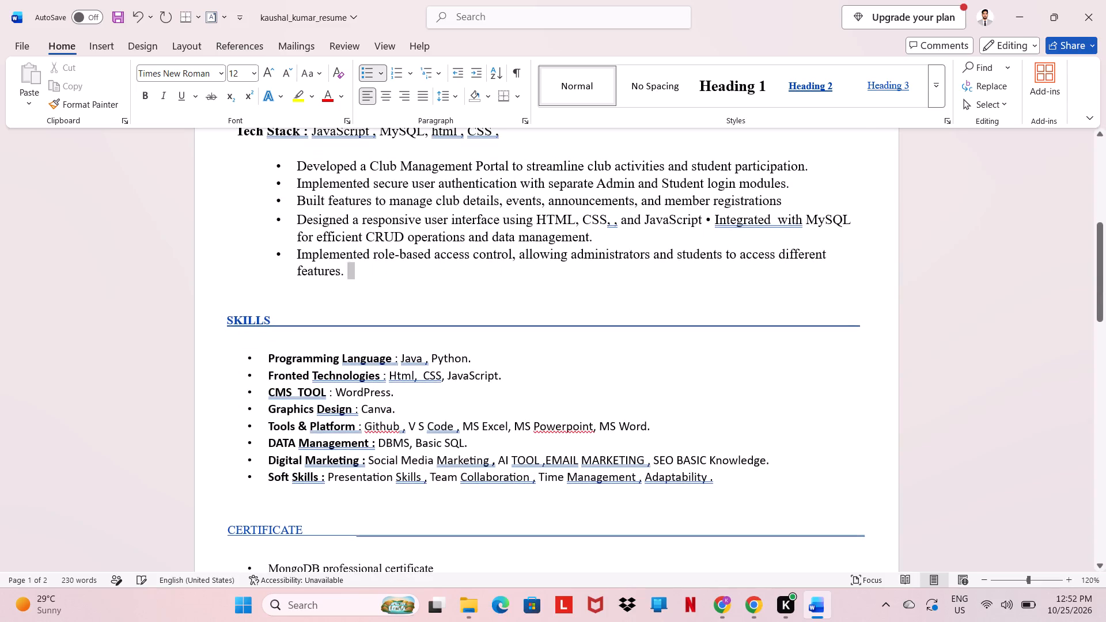
{"action": "left_click_drag", "start_coordinate": [363, 266], "coordinate": [240, 122]}
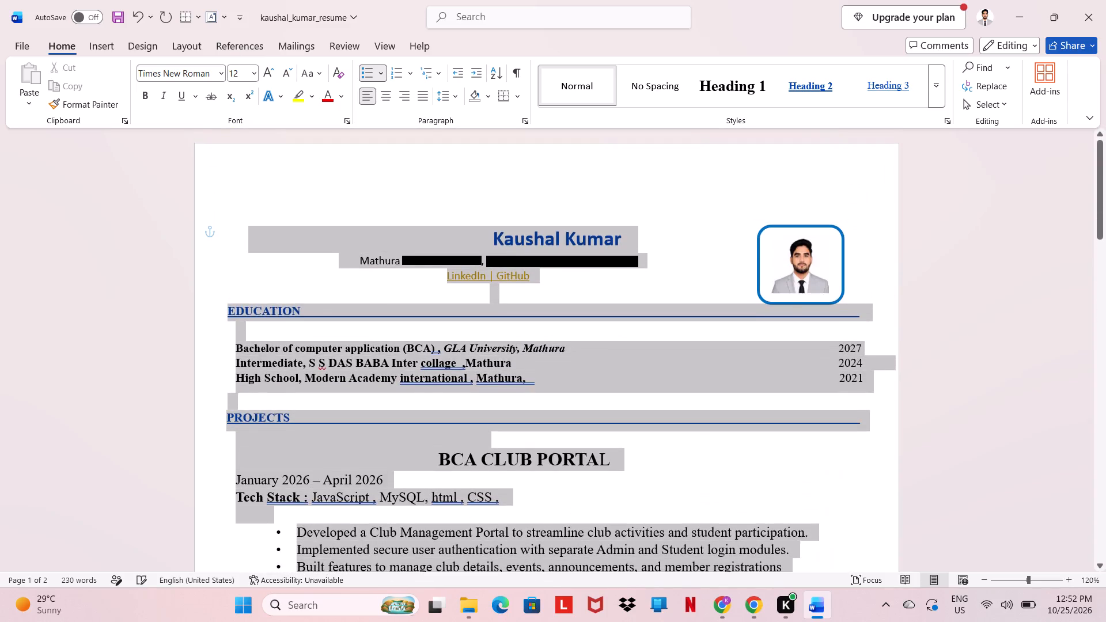
{"action": "left_click_drag", "start_coordinate": [240, 122], "coordinate": [224, 377]}
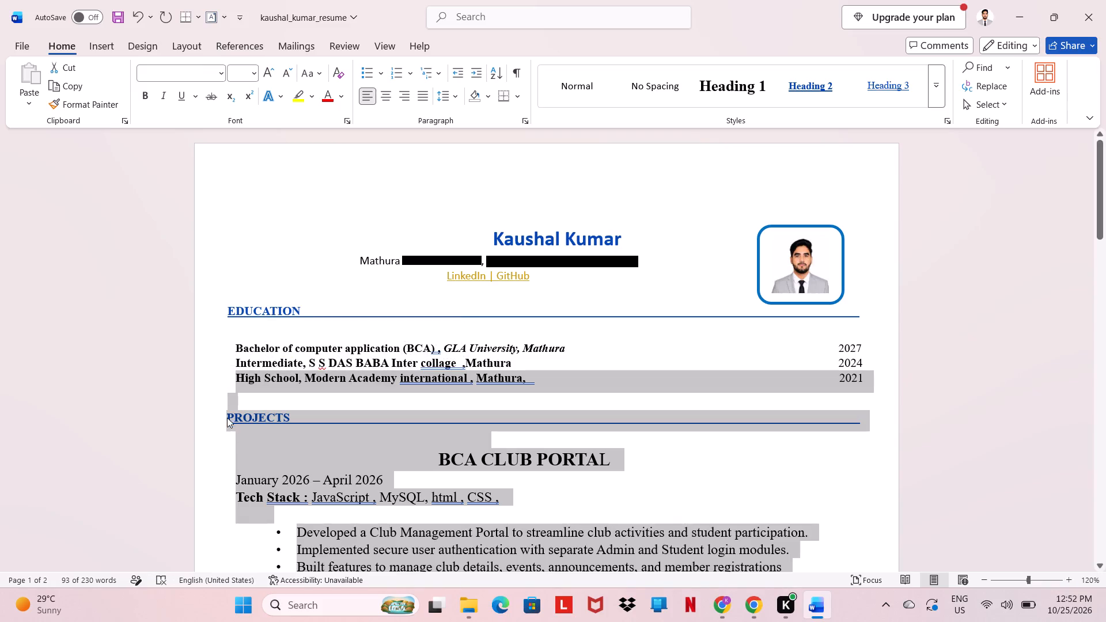
{"action": "left_click_drag", "start_coordinate": [219, 387], "coordinate": [226, 411]}
{"action": "left_click", "coordinate": [226, 411]}
{"action": "left_click_drag", "start_coordinate": [226, 411], "coordinate": [340, 474]}
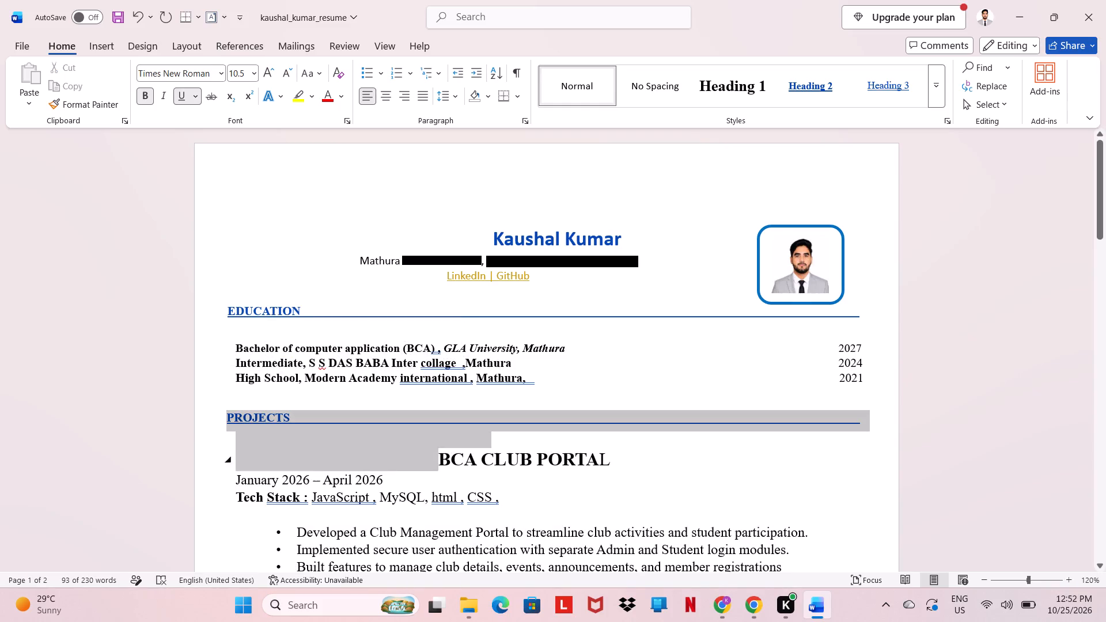
{"action": "left_click_drag", "start_coordinate": [340, 474], "coordinate": [565, 350]}
{"action": "key", "text": "Delete"}
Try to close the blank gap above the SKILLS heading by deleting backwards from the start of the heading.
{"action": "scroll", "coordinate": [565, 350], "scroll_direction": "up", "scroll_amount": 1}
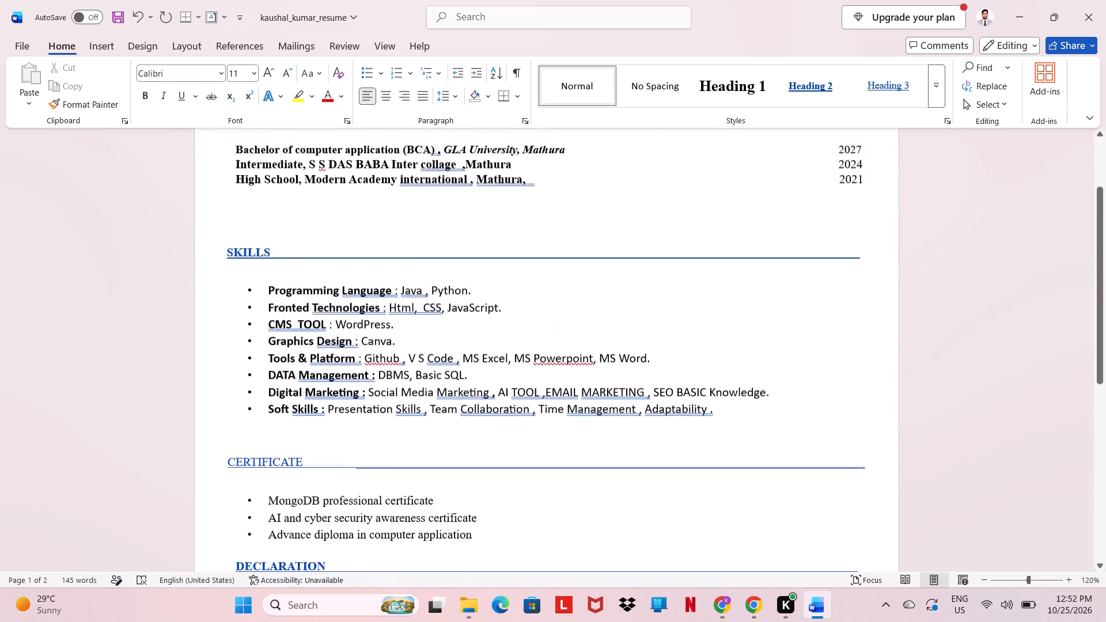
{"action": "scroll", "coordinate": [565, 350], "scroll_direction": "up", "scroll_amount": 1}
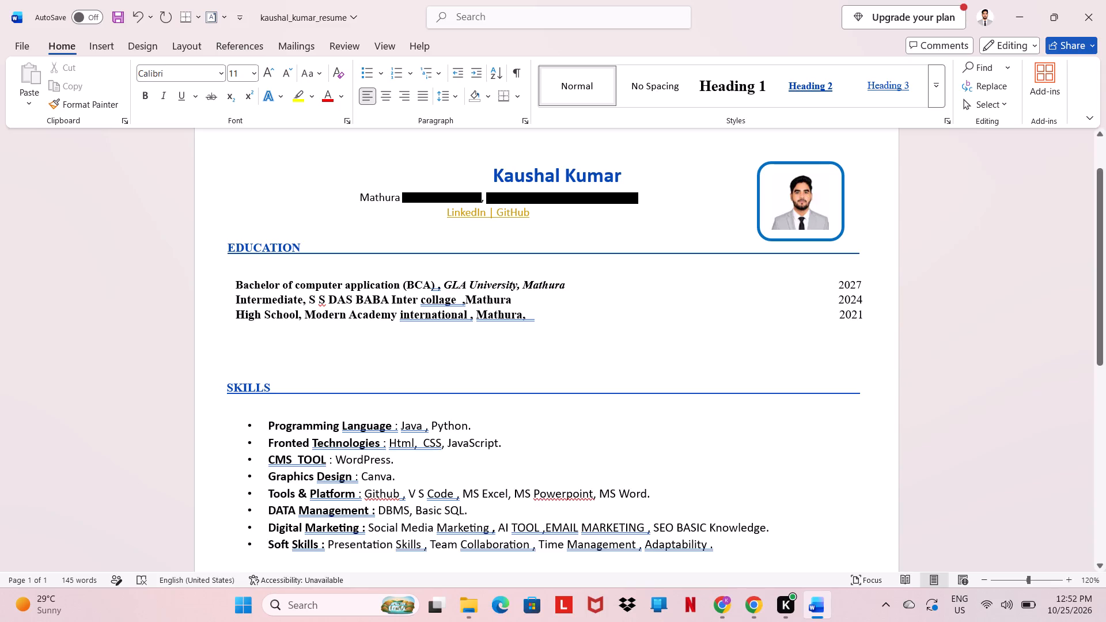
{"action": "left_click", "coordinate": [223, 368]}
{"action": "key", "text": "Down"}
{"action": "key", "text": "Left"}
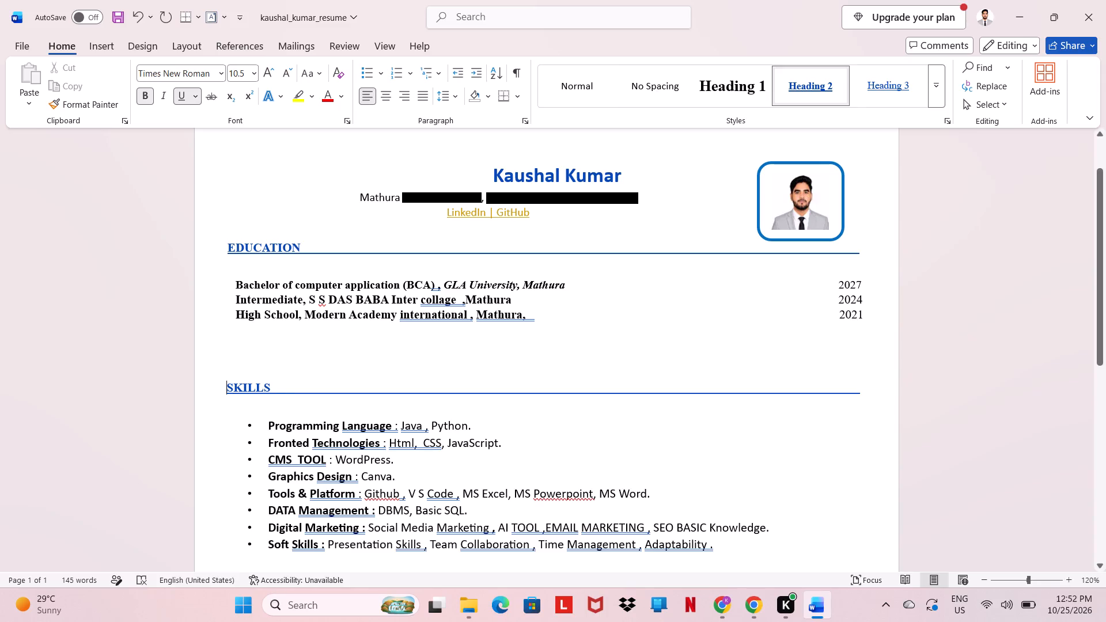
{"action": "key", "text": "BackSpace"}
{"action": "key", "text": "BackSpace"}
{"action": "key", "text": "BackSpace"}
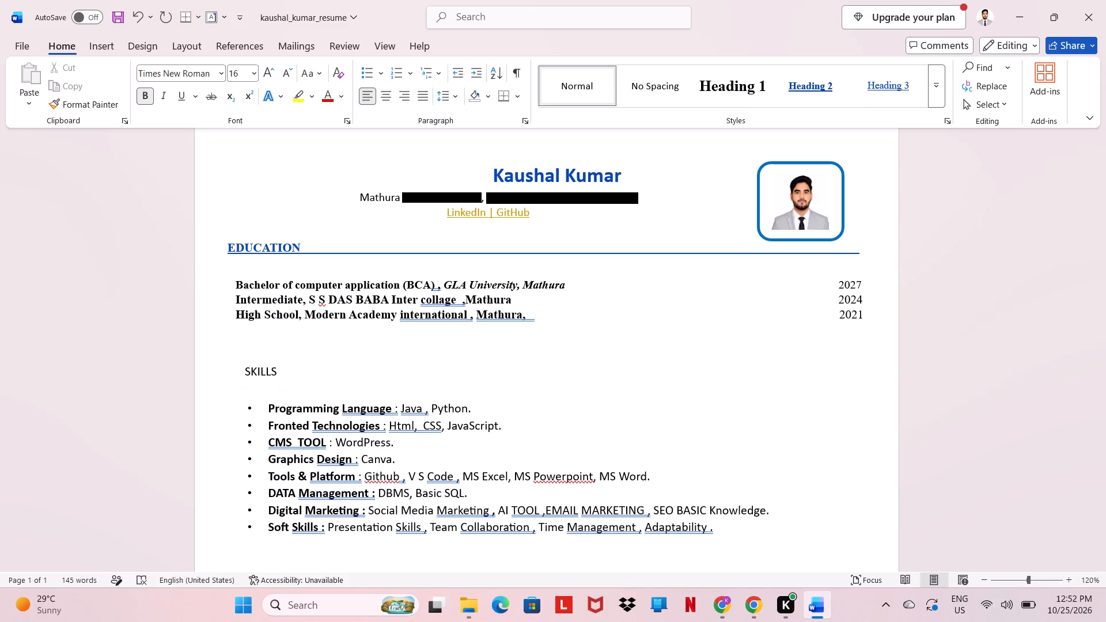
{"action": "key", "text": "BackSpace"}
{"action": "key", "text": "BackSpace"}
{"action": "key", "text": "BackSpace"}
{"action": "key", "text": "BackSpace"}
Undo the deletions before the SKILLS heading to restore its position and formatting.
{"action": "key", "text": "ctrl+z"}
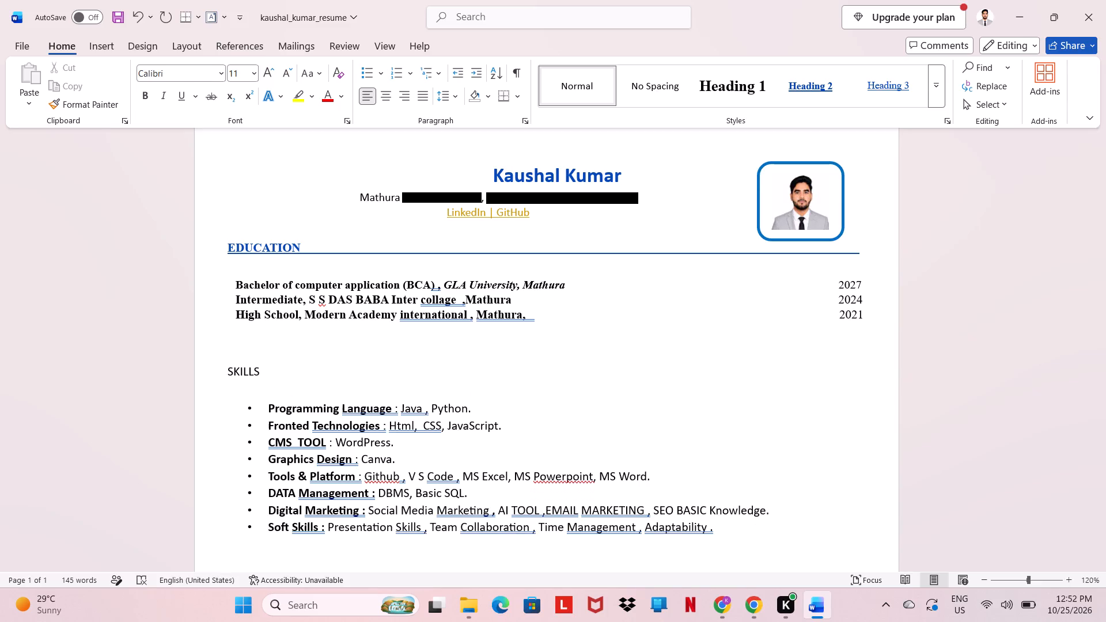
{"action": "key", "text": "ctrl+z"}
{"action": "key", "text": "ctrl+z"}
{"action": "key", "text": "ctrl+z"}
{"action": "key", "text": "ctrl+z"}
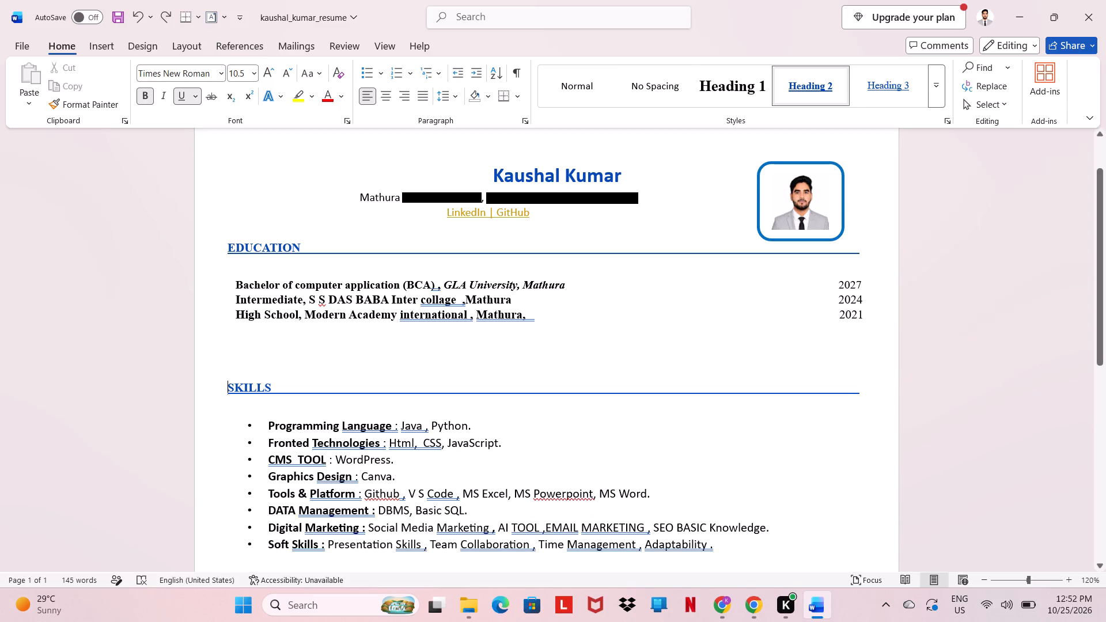
Delete the text of the Programming Language bullet in the Skills section, keeping its empty bullet.
{"action": "scroll", "coordinate": [278, 346], "scroll_direction": "down", "scroll_amount": 3}
{"action": "scroll", "coordinate": [278, 346], "scroll_direction": "down", "scroll_amount": 3, "text": "ctrl"}
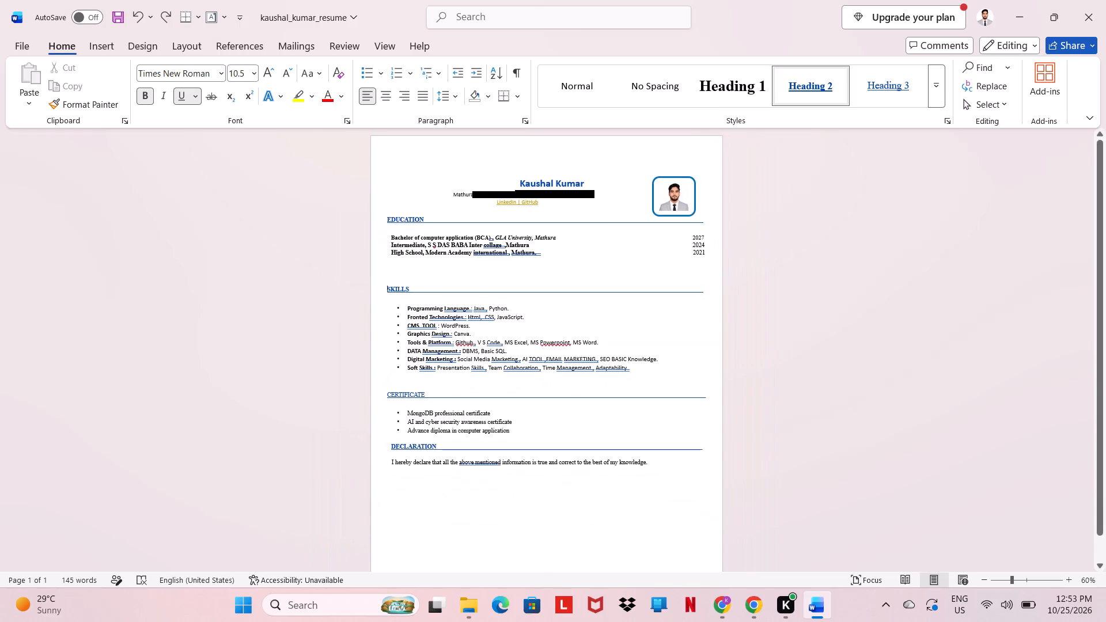
{"action": "scroll", "coordinate": [278, 346], "scroll_direction": "up", "scroll_amount": 5, "text": "ctrl"}
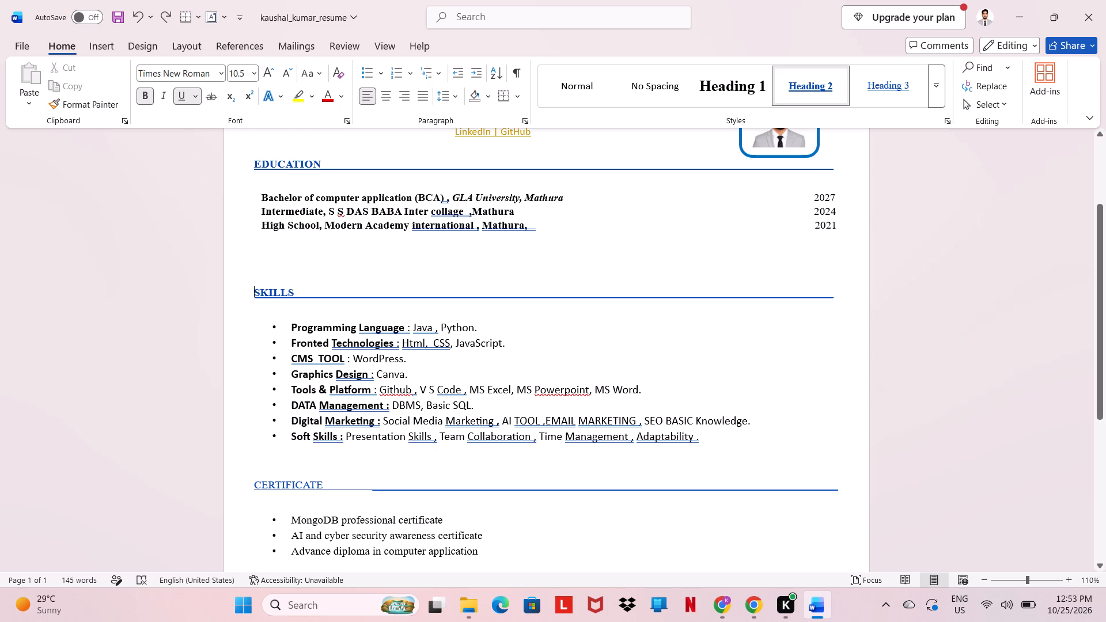
{"action": "left_click", "coordinate": [473, 327]}
{"action": "left_click", "coordinate": [477, 327]}
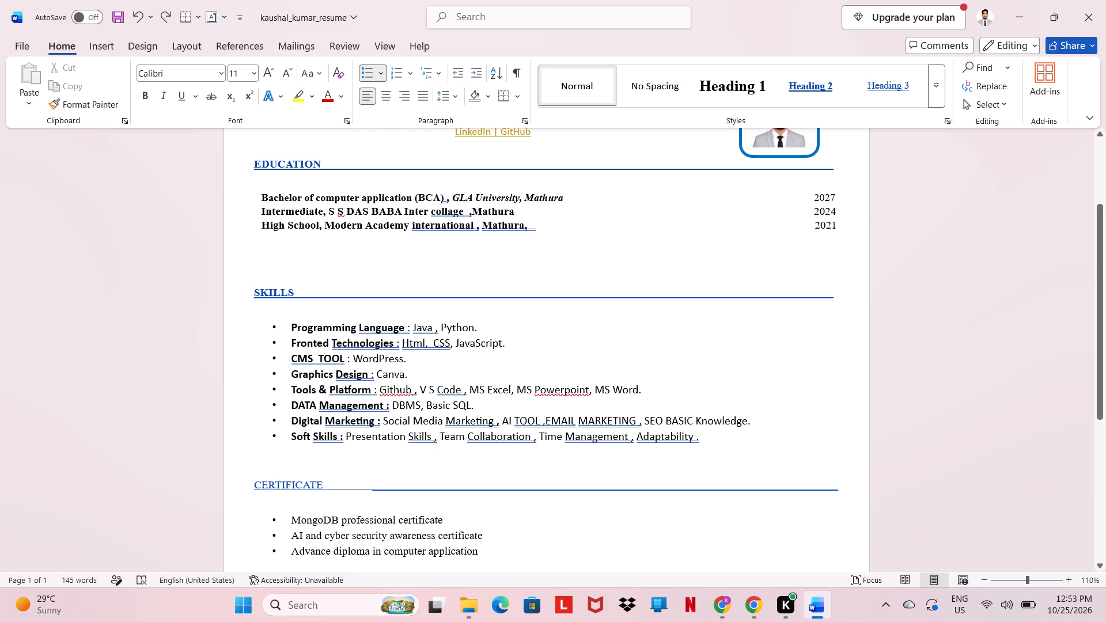
{"action": "key", "text": "BackSpace"}
{"action": "key", "text": "BackSpace"}
{"action": "key", "text": "BackSpace"}
{"action": "key", "text": "BackSpace"}
{"action": "key", "text": "BackSpace"}
{"action": "key", "text": "BackSpace"}
{"action": "key", "text": "BackSpace"}
{"action": "key", "text": "BackSpace"}
{"action": "key", "text": "BackSpace"}
{"action": "key", "text": "BackSpace"}
{"action": "key", "text": "BackSpace"}
{"action": "key", "text": "BackSpace"}
{"action": "key", "text": "BackSpace"}
{"action": "key", "text": "BackSpace"}
{"action": "key", "text": "BackSpace"}
{"action": "key", "text": "BackSpace"}
{"action": "key", "text": "BackSpace"}
{"action": "key", "text": "BackSpace"}
{"action": "key", "text": "BackSpace"}
{"action": "key", "text": "BackSpace"}
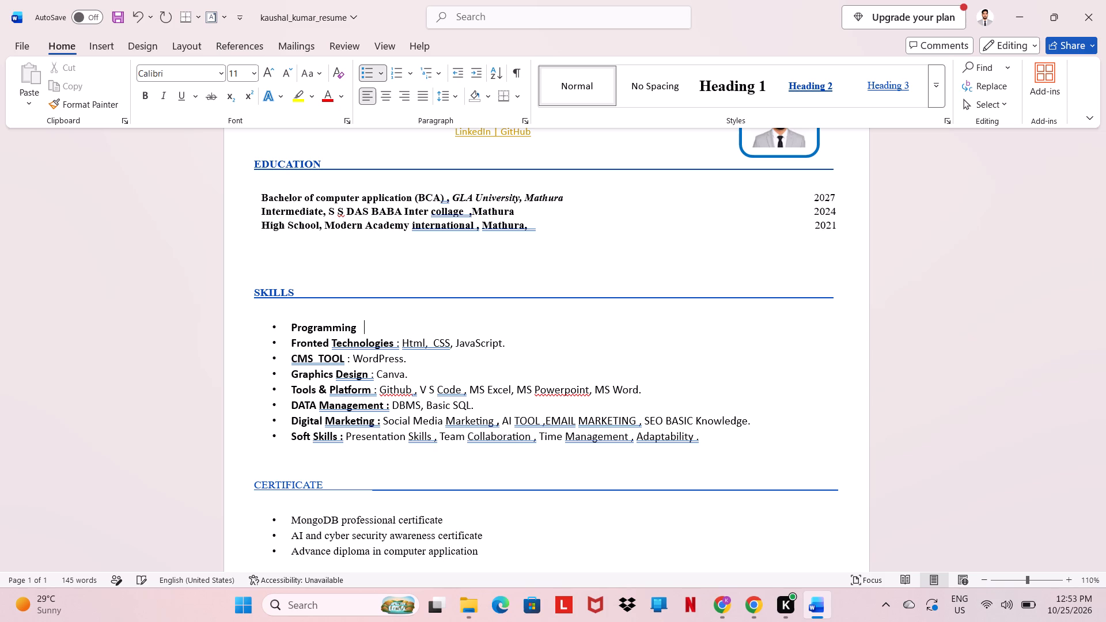
{"action": "key", "text": "BackSpace"}
{"action": "key", "text": "BackSpace"}
{"action": "key", "text": "BackSpace"}
{"action": "key", "text": "BackSpace"}
{"action": "key", "text": "BackSpace"}
{"action": "key", "text": "BackSpace"}
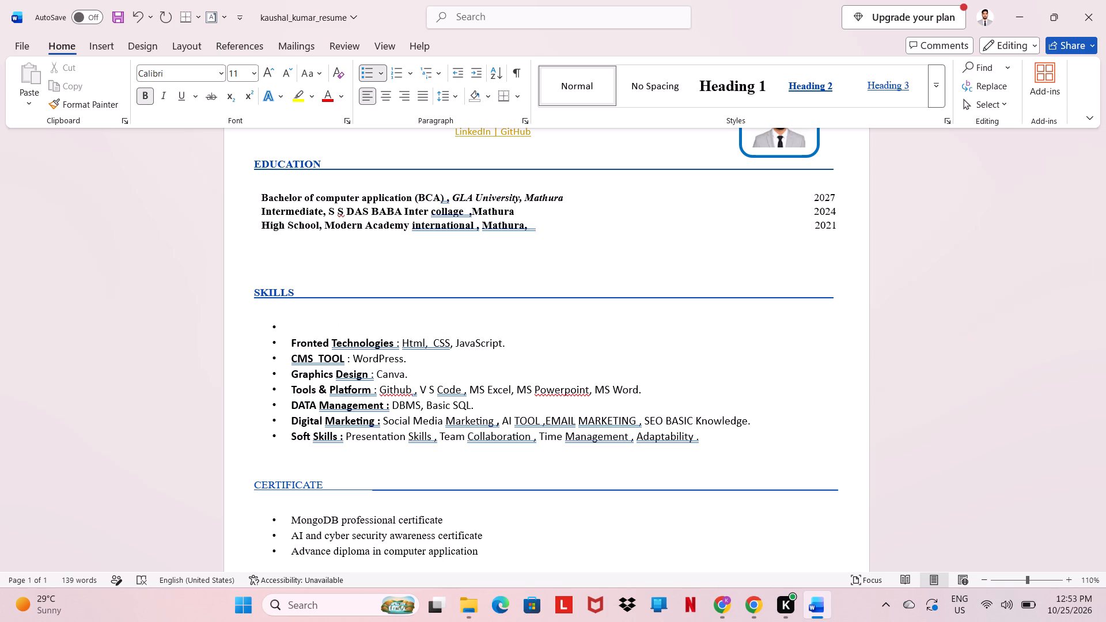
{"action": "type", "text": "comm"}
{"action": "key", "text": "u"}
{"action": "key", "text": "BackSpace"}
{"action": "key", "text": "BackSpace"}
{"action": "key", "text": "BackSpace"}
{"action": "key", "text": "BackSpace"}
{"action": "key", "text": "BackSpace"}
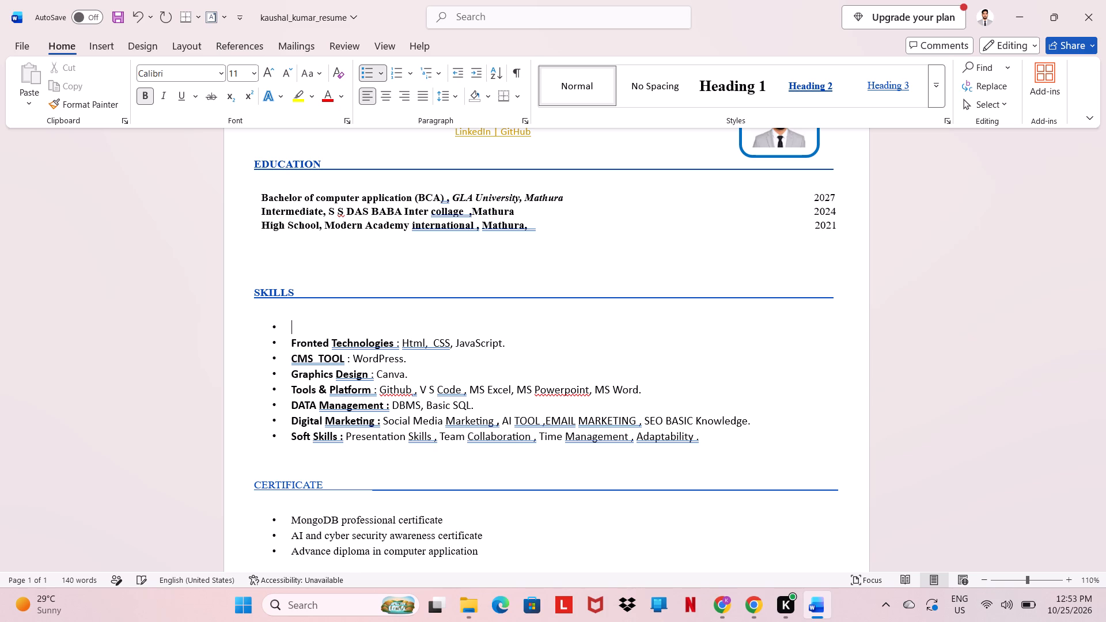
Enter "Communication" with a capital C in the empty first bullet of the Skills section.
{"action": "left_click", "coordinate": [477, 327]}
{"action": "key", "text": "shift+c"}
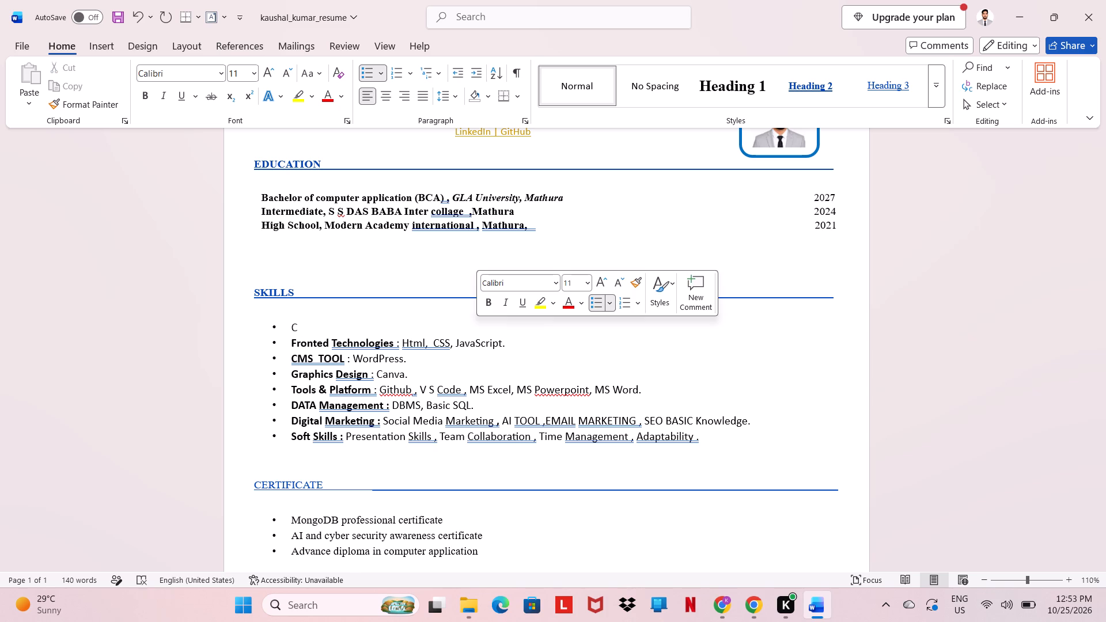
{"action": "type", "text": "comm"}
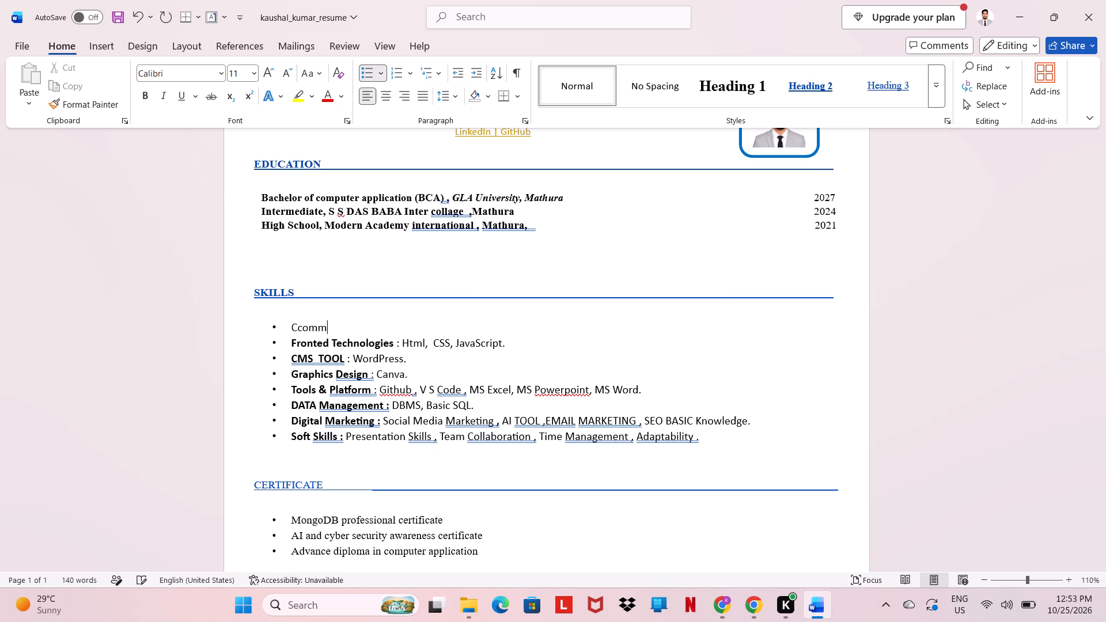
{"action": "key", "text": "BackSpace"}
{"action": "key", "text": "BackSpace"}
{"action": "key", "text": "BackSpace"}
{"action": "key", "text": "BackSpace"}
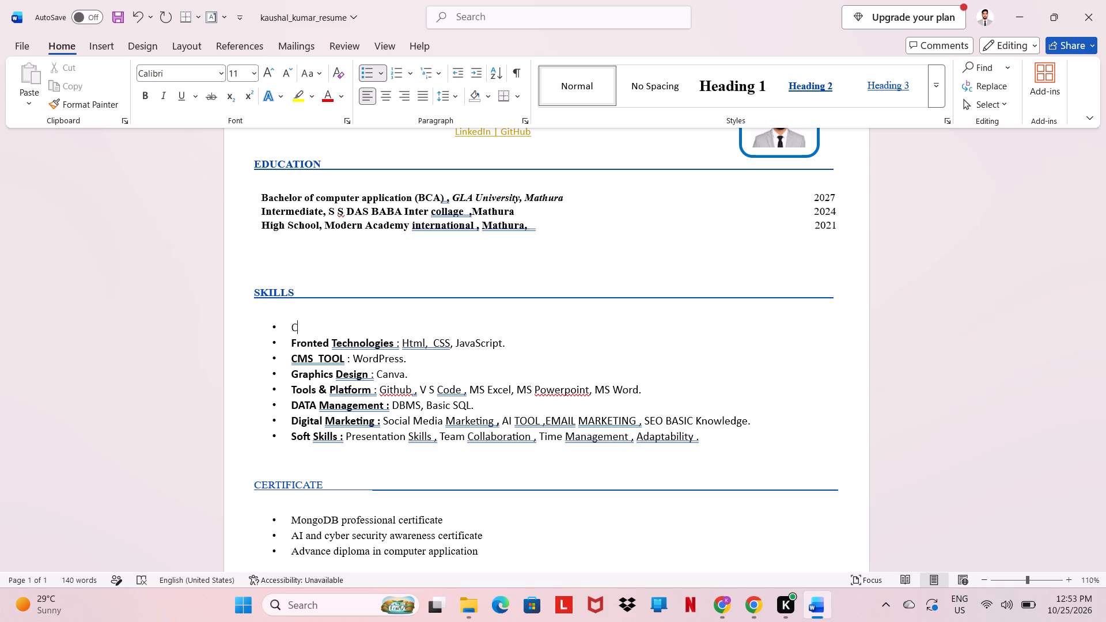
{"action": "type", "text": "ommuniv"}
{"action": "key", "text": "BackSpace"}
{"action": "type", "text": "ca"}
{"action": "key", "text": "t"}
{"action": "type", "text": "ion"}
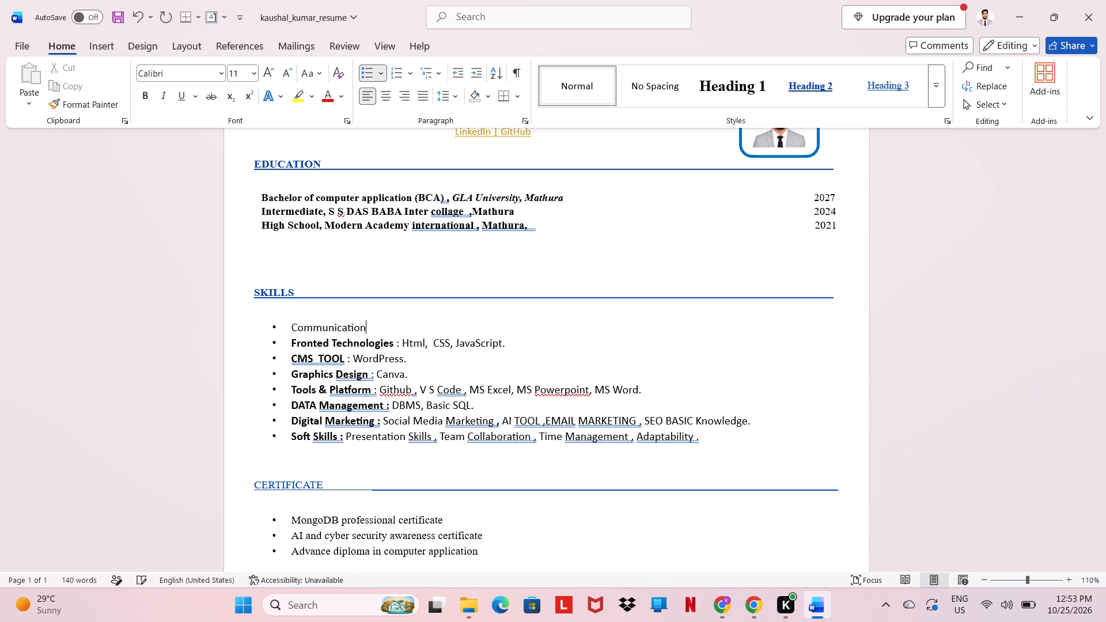
{"action": "key", "text": "space"}
{"action": "key", "text": "s"}
{"action": "key", "text": "BackSpace"}
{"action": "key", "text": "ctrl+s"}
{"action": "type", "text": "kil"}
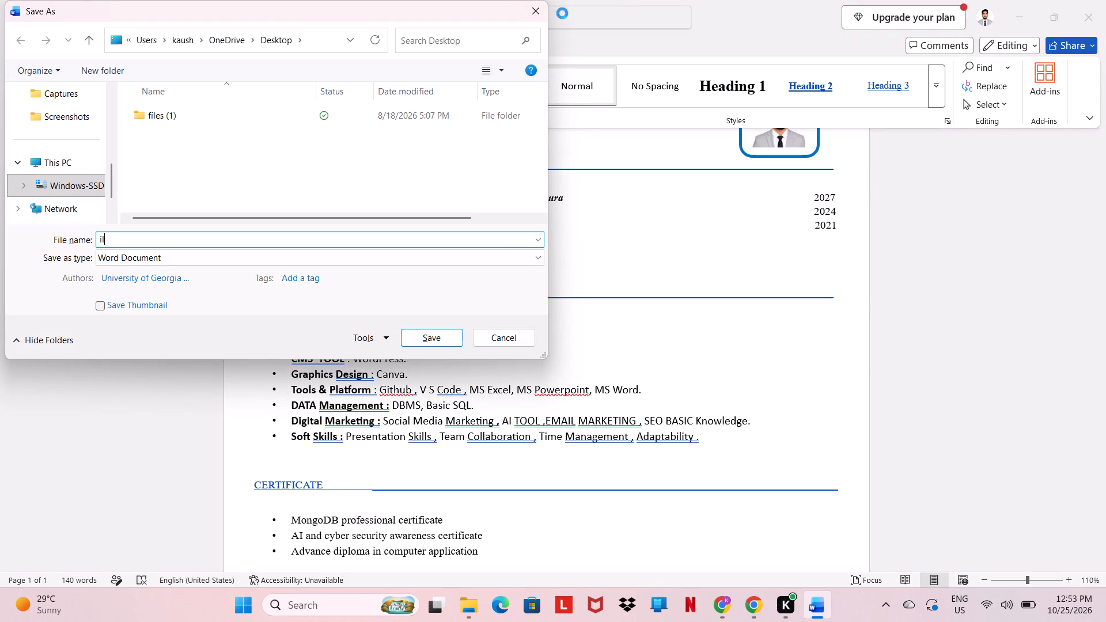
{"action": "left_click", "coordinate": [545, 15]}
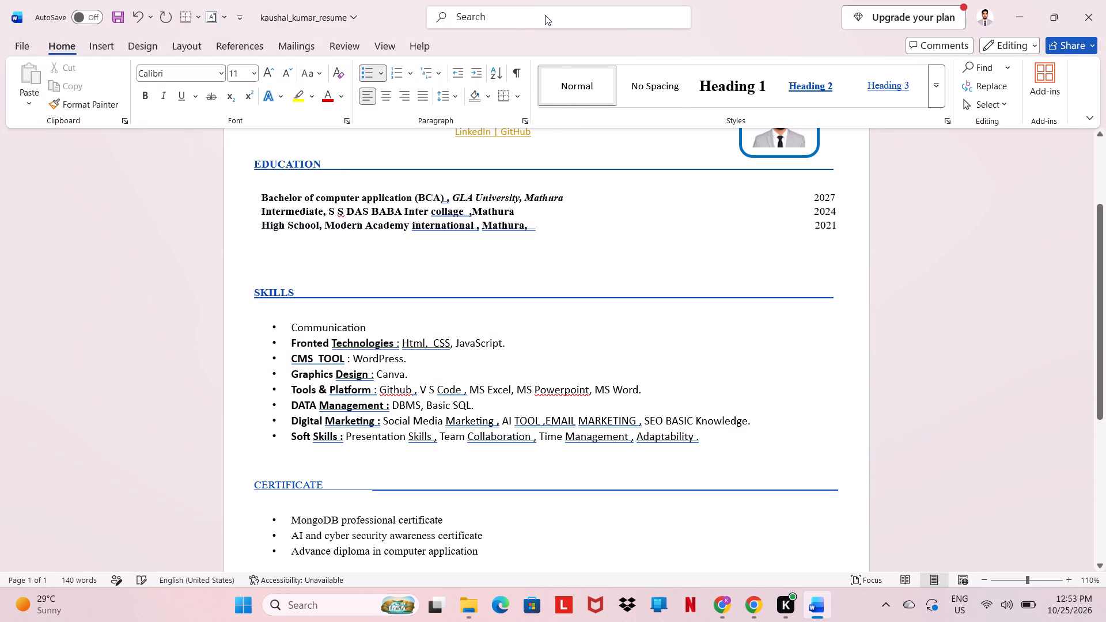
Complete the first Skills bullet's label with "Skills:" after the word Communication.
{"action": "key", "text": "shift+s"}
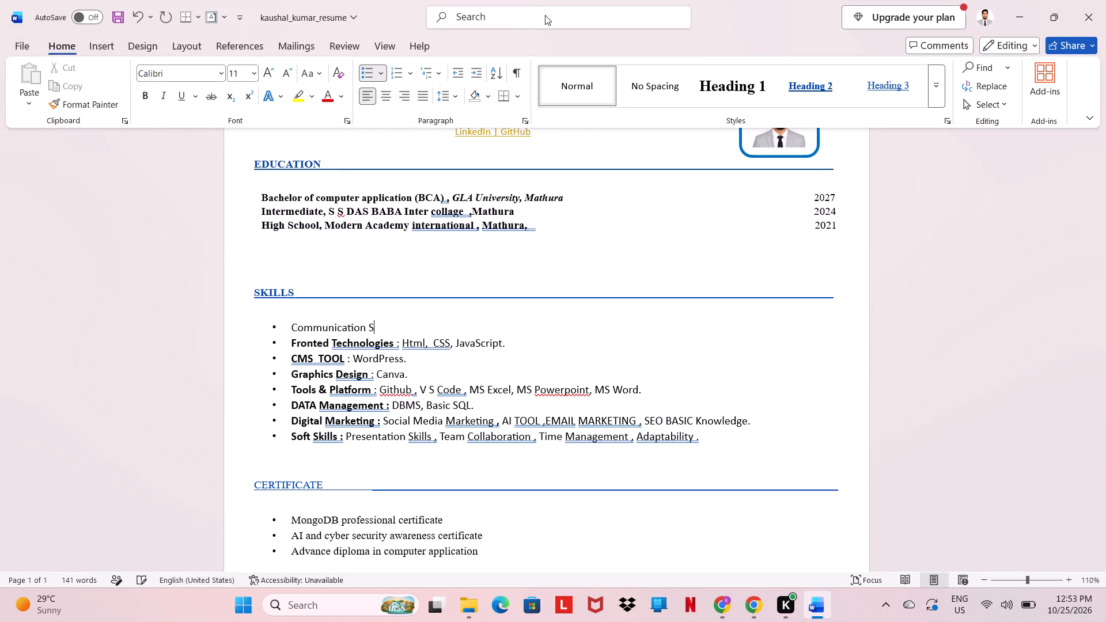
{"action": "type", "text": "kills"}
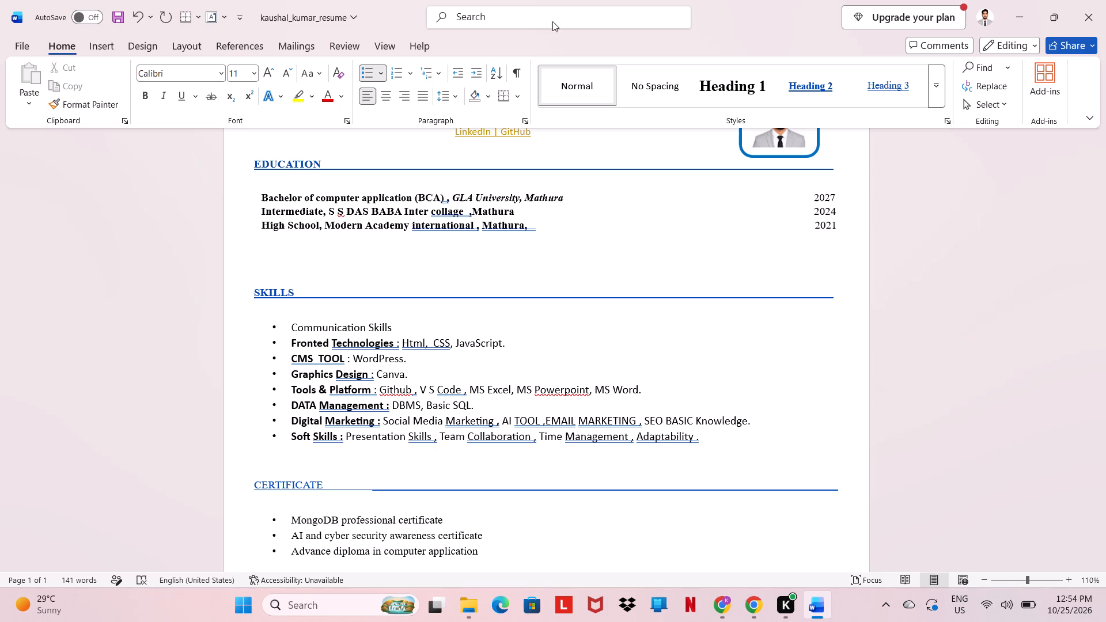
{"action": "key", "text": "shift+colon"}
Make the "Communication Skills:" label in the first Skills bullet bold.
{"action": "key", "text": "shift+Left"}
{"action": "key", "text": "shift+Left"}
{"action": "key", "text": "shift+Left"}
{"action": "key", "text": "shift+Left"}
{"action": "key", "text": "shift+Left"}
{"action": "key", "text": "shift+Left"}
{"action": "key", "text": "shift+Left"}
{"action": "key", "text": "shift+Left"}
{"action": "key", "text": "shift+Left"}
{"action": "key", "text": "shift+Left"}
{"action": "key", "text": "shift+Left"}
{"action": "key", "text": "shift+Left"}
{"action": "key", "text": "shift+Left"}
{"action": "key", "text": "shift+Left"}
{"action": "key", "text": "shift+Left"}
{"action": "key", "text": "shift+Left"}
{"action": "key", "text": "shift+Left"}
{"action": "key", "text": "shift+Left"}
{"action": "key", "text": "shift+Left"}
{"action": "key", "text": "shift+Left"}
{"action": "key", "text": "shift+Left"}
{"action": "key", "text": "shift+Left"}
{"action": "key", "text": "shift+Left"}
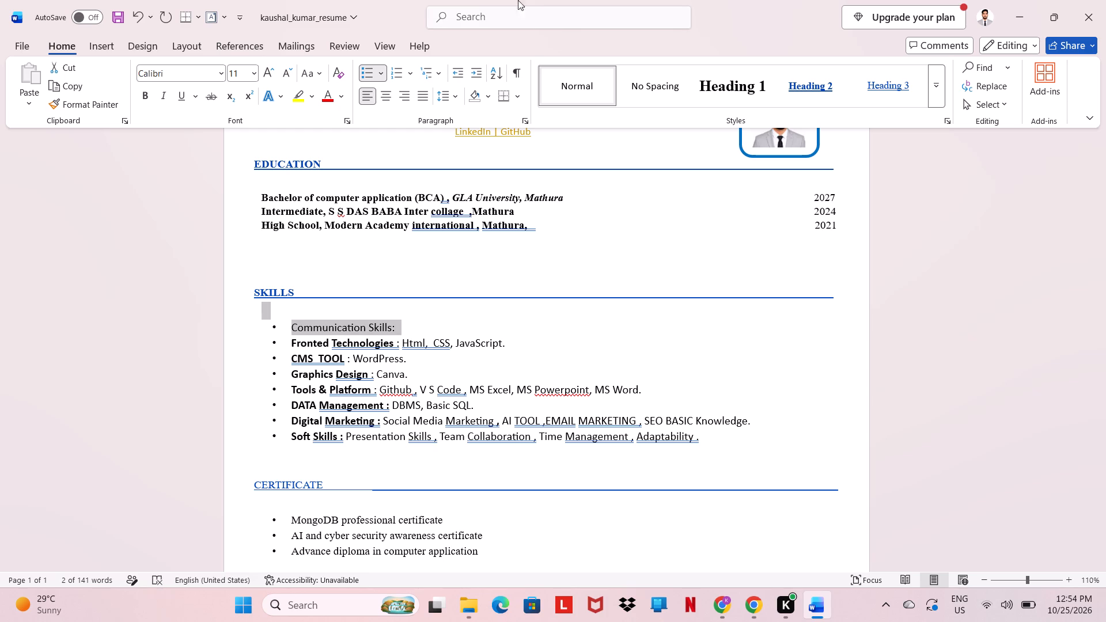
{"action": "left_click", "coordinate": [142, 104]}
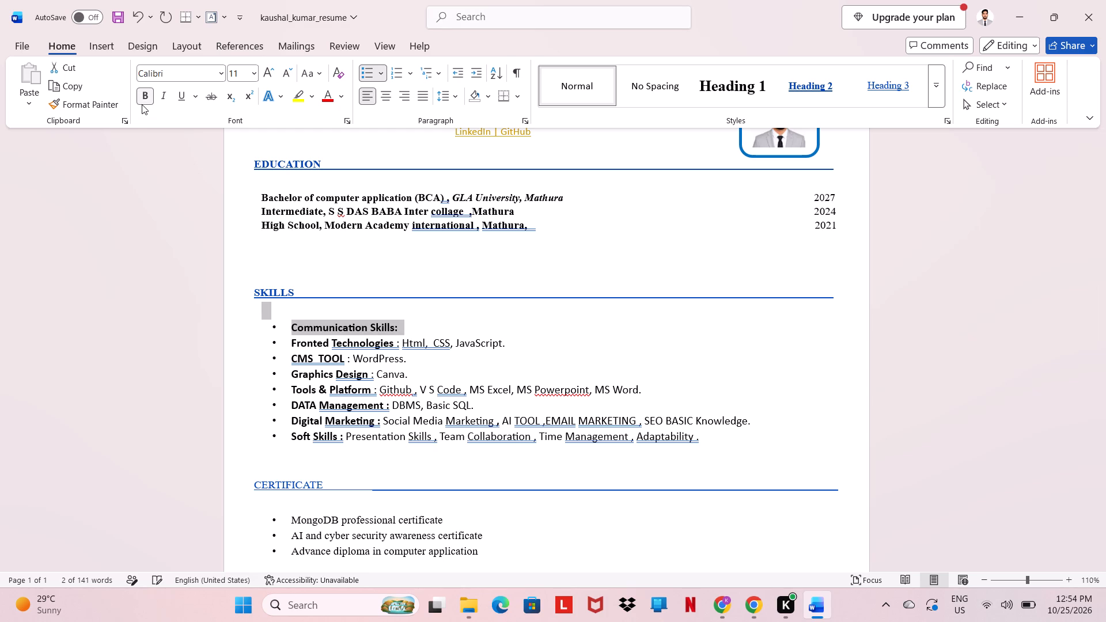
Add two spaces after the "Communication Skills:" label in the first Skills bullet.
{"action": "left_click", "coordinate": [415, 328]}
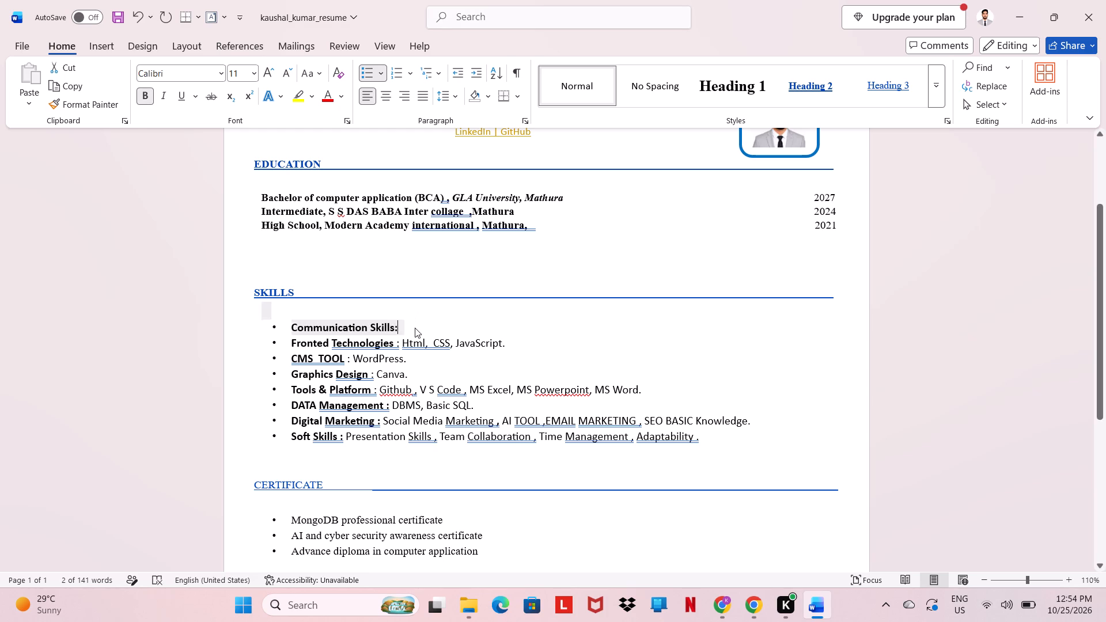
{"action": "key", "text": "space"}
{"action": "key", "text": "space"}
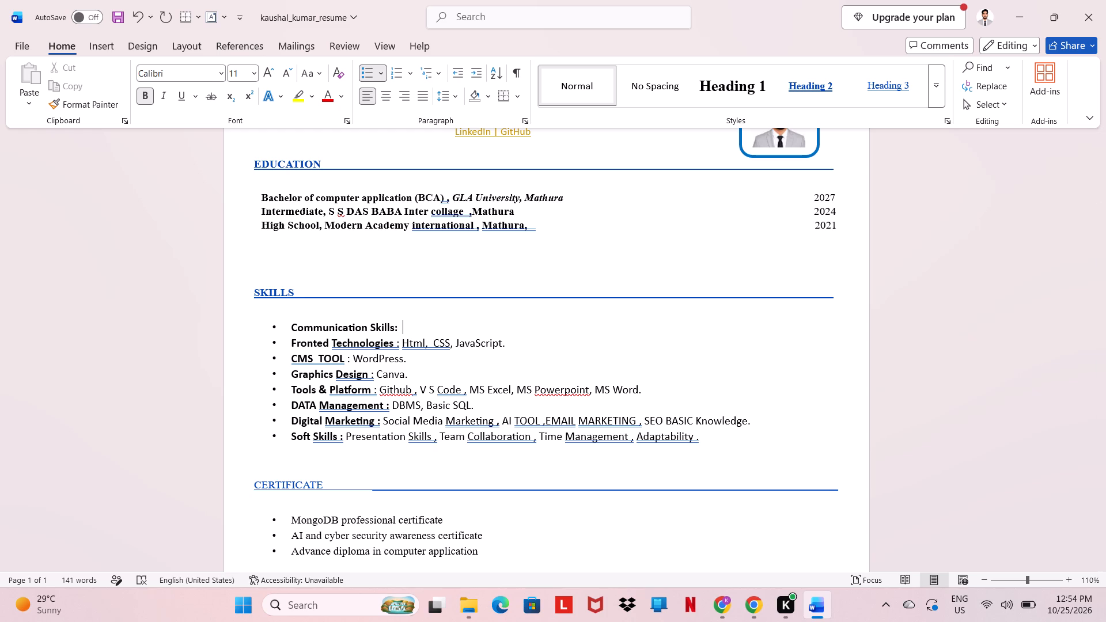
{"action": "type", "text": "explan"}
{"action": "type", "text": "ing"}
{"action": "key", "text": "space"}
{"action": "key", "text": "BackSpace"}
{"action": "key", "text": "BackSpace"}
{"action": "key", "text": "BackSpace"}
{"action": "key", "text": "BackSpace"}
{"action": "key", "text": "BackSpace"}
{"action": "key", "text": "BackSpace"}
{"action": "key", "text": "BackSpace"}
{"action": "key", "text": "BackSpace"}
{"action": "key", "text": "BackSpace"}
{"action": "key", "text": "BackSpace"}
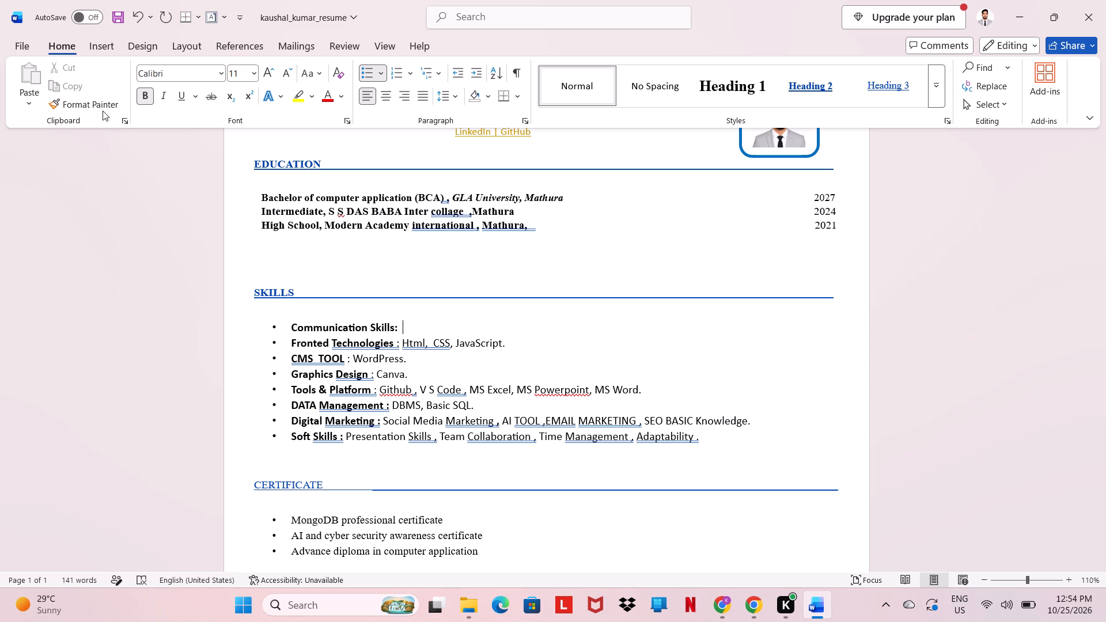
Enter "explaining information clearly" in non-bold text after the "Communication Skills:" label.
{"action": "left_click", "coordinate": [142, 96]}
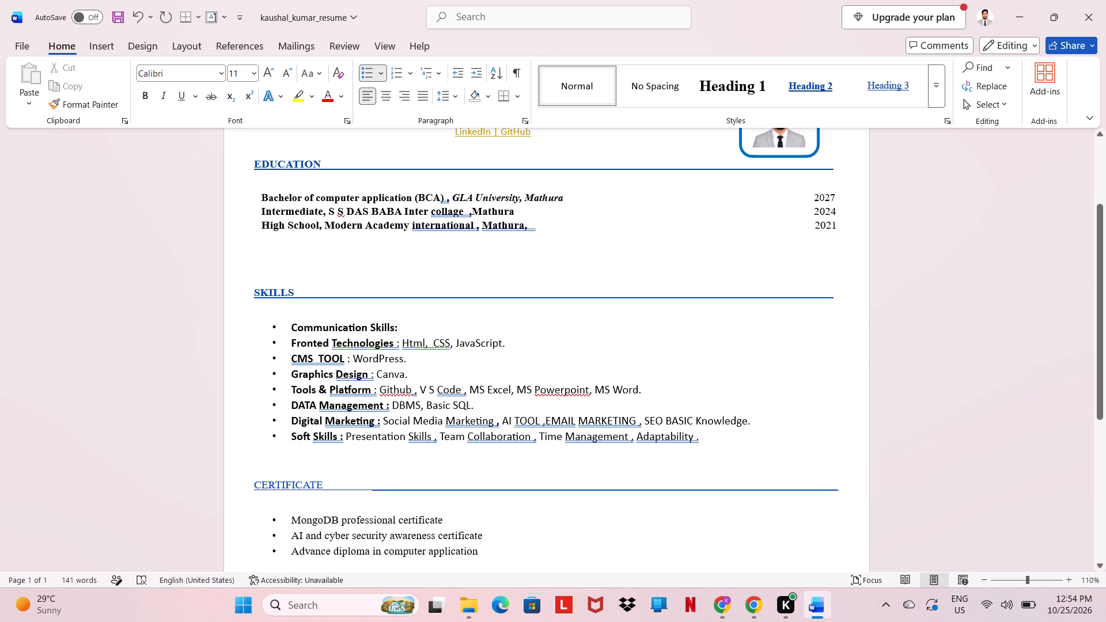
{"action": "type", "text": "explaing"}
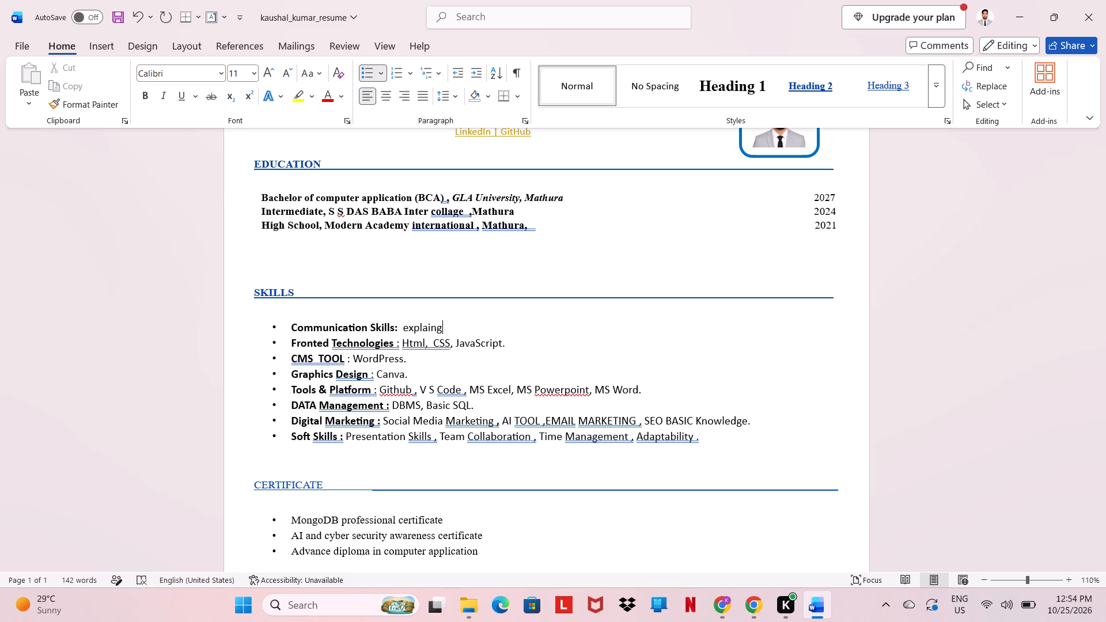
{"action": "key", "text": "BackSpace"}
{"action": "type", "text": "ing inform"}
{"action": "type", "text": "ation clear"}
{"action": "type", "text": "ly"}
{"action": "key", "text": "space"}
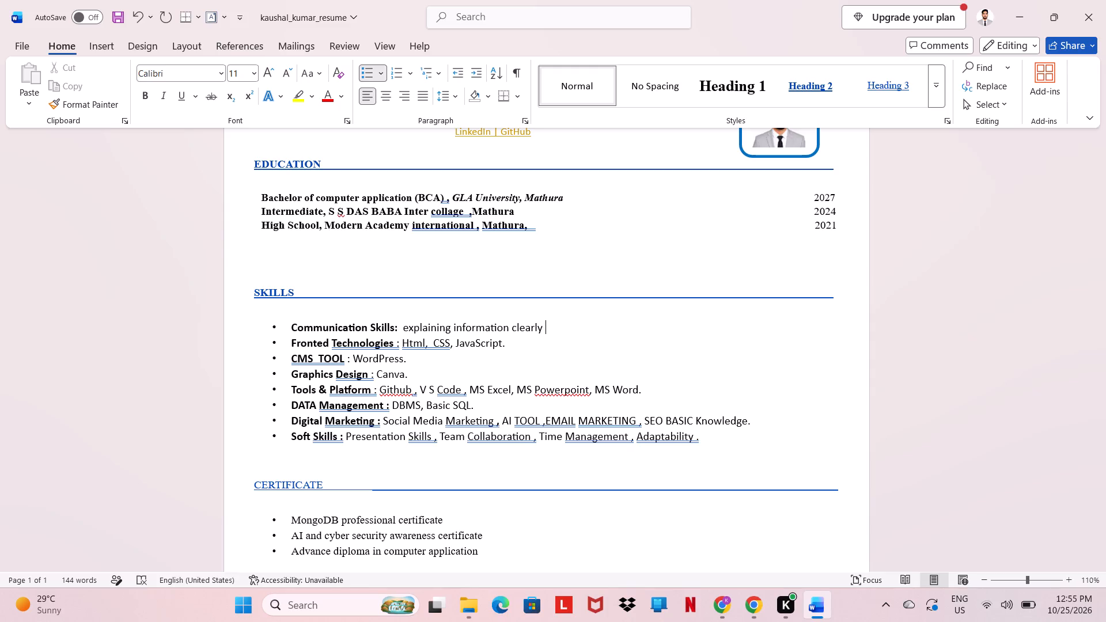
Delete the Fronted Technologies text from the second Skills bullet, keeping the bullet and its final period.
{"action": "scroll", "coordinate": [241, 210], "scroll_direction": "up", "scroll_amount": 2}
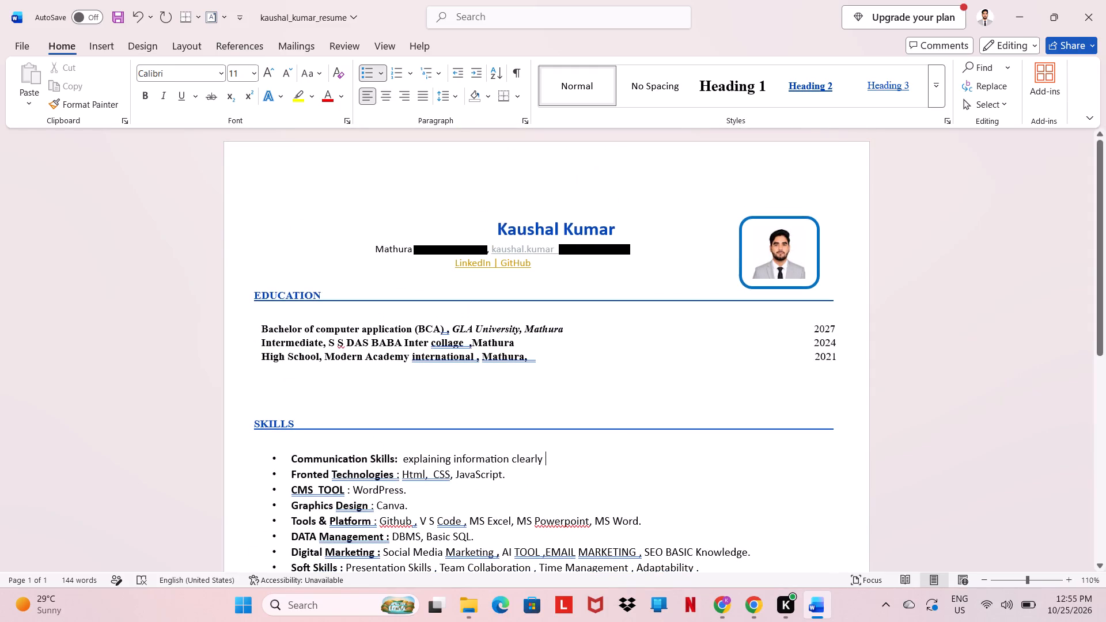
{"action": "scroll", "coordinate": [498, 325], "scroll_direction": "down", "scroll_amount": 2}
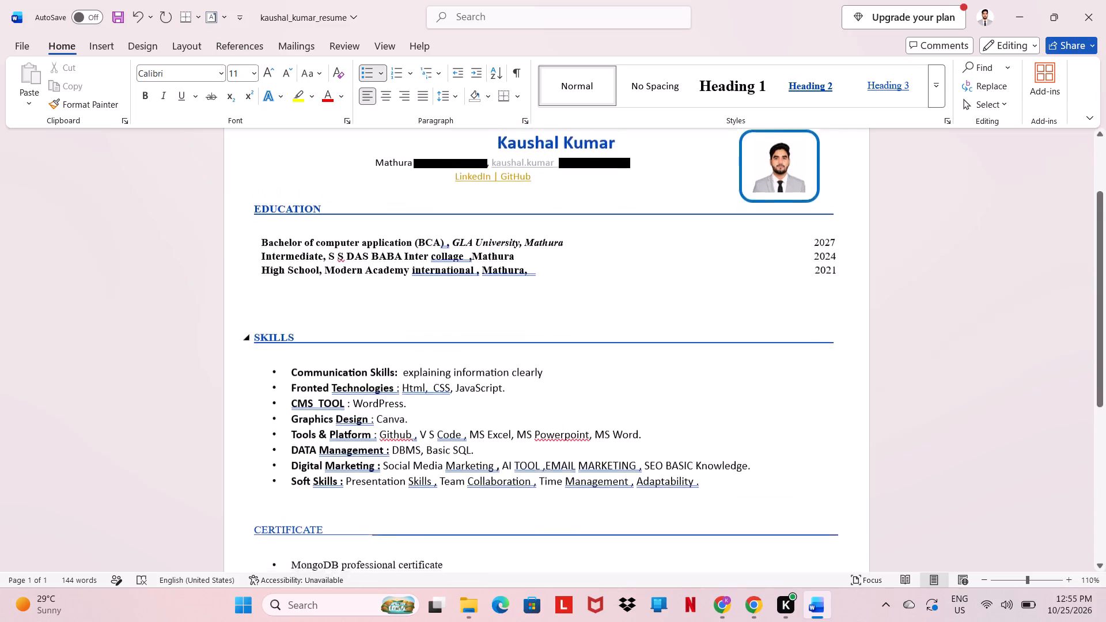
{"action": "scroll", "coordinate": [498, 325], "scroll_direction": "down", "scroll_amount": 1}
{"action": "scroll", "coordinate": [498, 325], "scroll_direction": "up", "scroll_amount": 1}
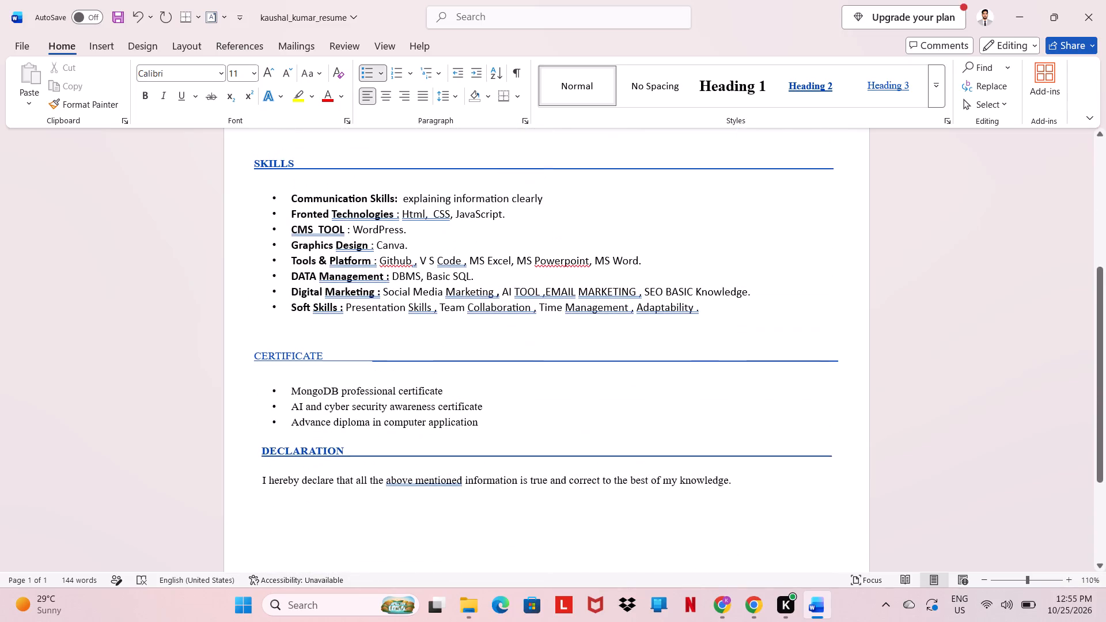
{"action": "left_click", "coordinate": [502, 214]}
{"action": "key", "text": "BackSpace"}
{"action": "key", "text": "BackSpace"}
{"action": "key", "text": "BackSpace"}
{"action": "key", "text": "BackSpace"}
{"action": "key", "text": "BackSpace"}
{"action": "key", "text": "BackSpace"}
{"action": "key", "text": "BackSpace"}
{"action": "key", "text": "BackSpace"}
{"action": "key", "text": "BackSpace"}
{"action": "key", "text": "BackSpace"}
{"action": "key", "text": "BackSpace"}
{"action": "key", "text": "BackSpace"}
{"action": "key", "text": "BackSpace"}
{"action": "key", "text": "BackSpace"}
{"action": "key", "text": "BackSpace"}
{"action": "key", "text": "BackSpace"}
{"action": "key", "text": "BackSpace"}
{"action": "key", "text": "BackSpace"}
{"action": "key", "text": "BackSpace"}
{"action": "key", "text": "BackSpace"}
{"action": "key", "text": "BackSpace"}
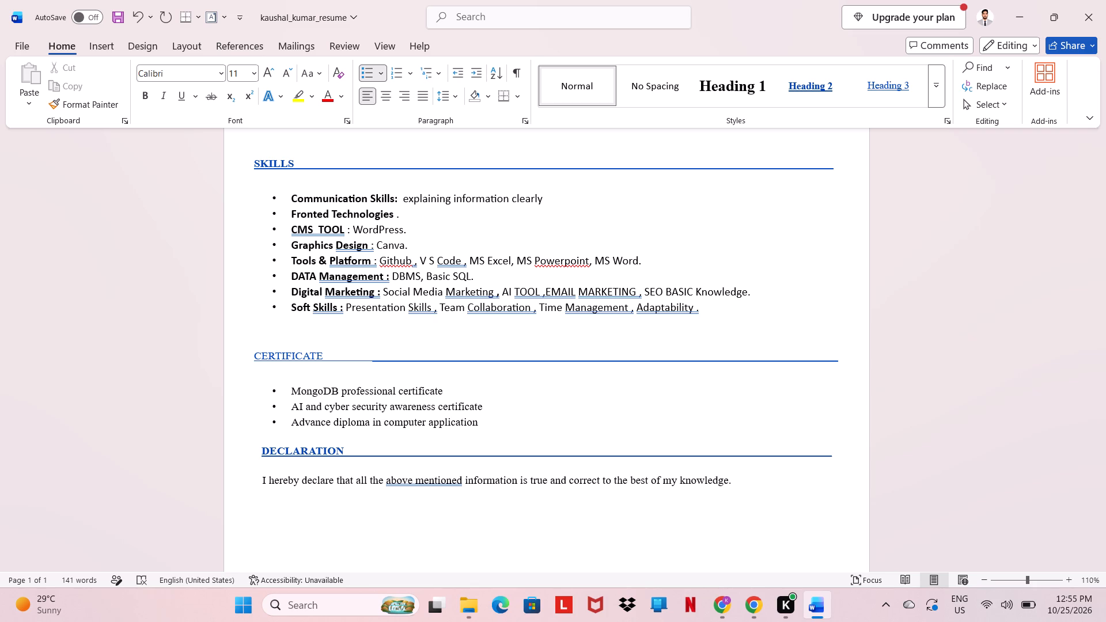
{"action": "key", "text": "BackSpace"}
{"action": "key", "text": "BackSpace"}
{"action": "key", "text": "BackSpace"}
{"action": "key", "text": "BackSpace"}
{"action": "key", "text": "BackSpace"}
{"action": "key", "text": "BackSpace"}
{"action": "key", "text": "BackSpace"}
{"action": "key", "text": "BackSpace"}
{"action": "key", "text": "BackSpace"}
{"action": "key", "text": "BackSpace"}
{"action": "key", "text": "BackSpace"}
{"action": "key", "text": "BackSpace"}
{"action": "key", "text": "BackSpace"}
{"action": "key", "text": "BackSpace"}
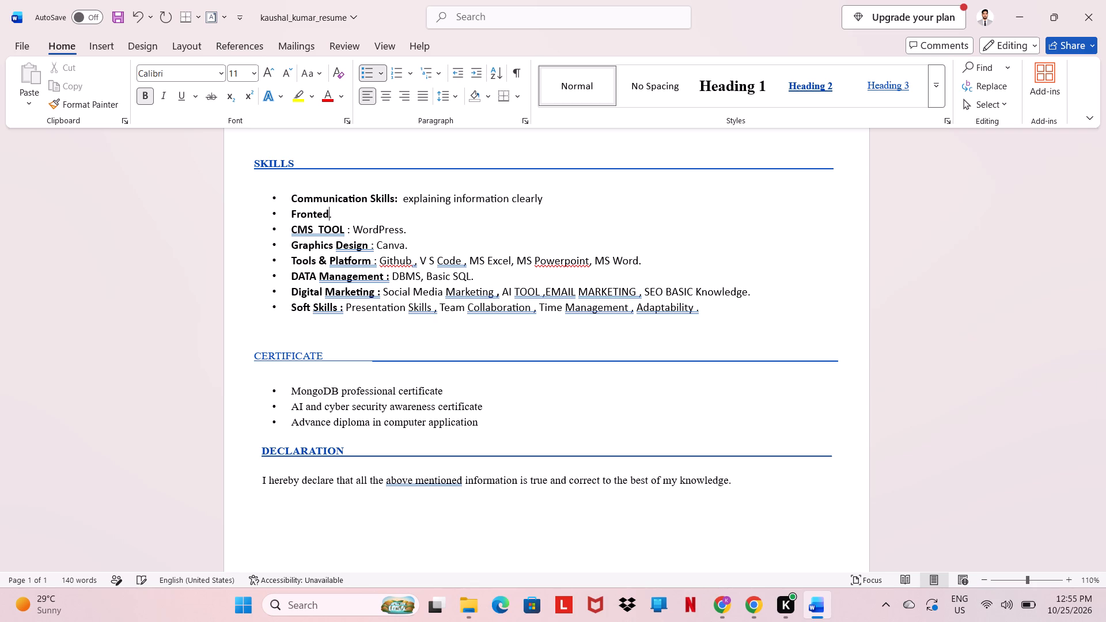
{"action": "key", "text": "BackSpace"}
{"action": "key", "text": "BackSpace"}
{"action": "key", "text": "BackSpace"}
{"action": "key", "text": "BackSpace"}
{"action": "key", "text": "BackSpace"}
{"action": "key", "text": "BackSpace"}
{"action": "key", "text": "BackSpace"}
Enter the bold label "Presentation Skils :" before the period in the emptied second Skills bullet.
{"action": "key", "text": "p"}
{"action": "key", "text": "BackSpace"}
{"action": "key", "text": "shift+p"}
{"action": "type", "text": "re"}
{"action": "type", "text": "sentation ski"}
{"action": "key", "text": "BackSpace"}
{"action": "key", "text": "BackSpace"}
{"action": "key", "text": "BackSpace"}
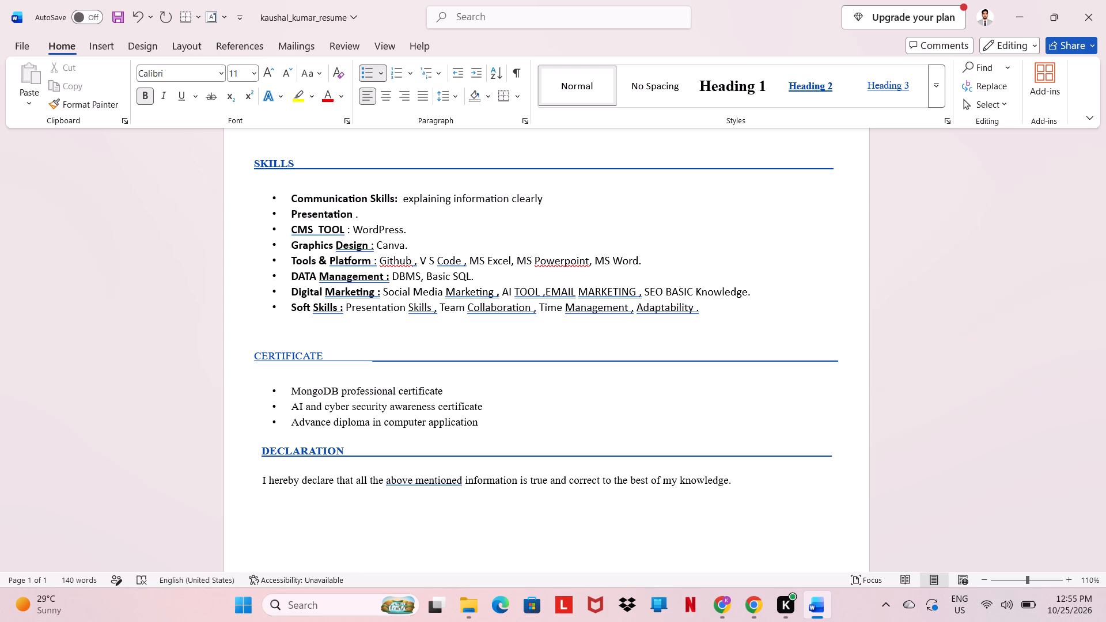
{"action": "key", "text": "shift+s"}
{"action": "type", "text": "kilss"}
{"action": "key", "text": "BackSpace"}
{"action": "key", "text": "space"}
{"action": "type", "text": ":"}
{"action": "key", "text": "space"}
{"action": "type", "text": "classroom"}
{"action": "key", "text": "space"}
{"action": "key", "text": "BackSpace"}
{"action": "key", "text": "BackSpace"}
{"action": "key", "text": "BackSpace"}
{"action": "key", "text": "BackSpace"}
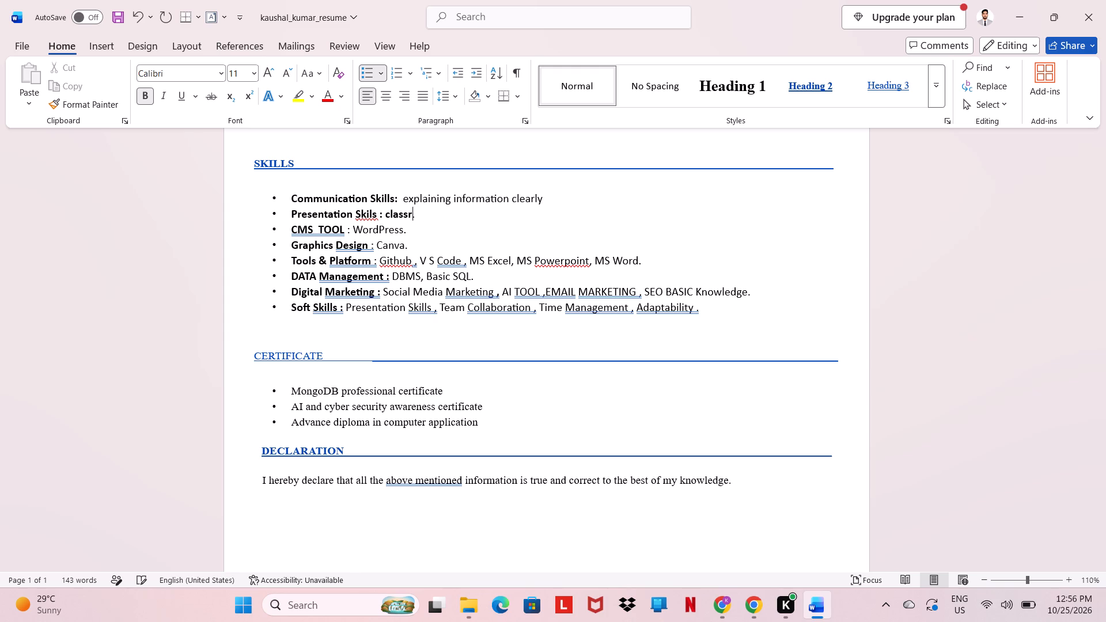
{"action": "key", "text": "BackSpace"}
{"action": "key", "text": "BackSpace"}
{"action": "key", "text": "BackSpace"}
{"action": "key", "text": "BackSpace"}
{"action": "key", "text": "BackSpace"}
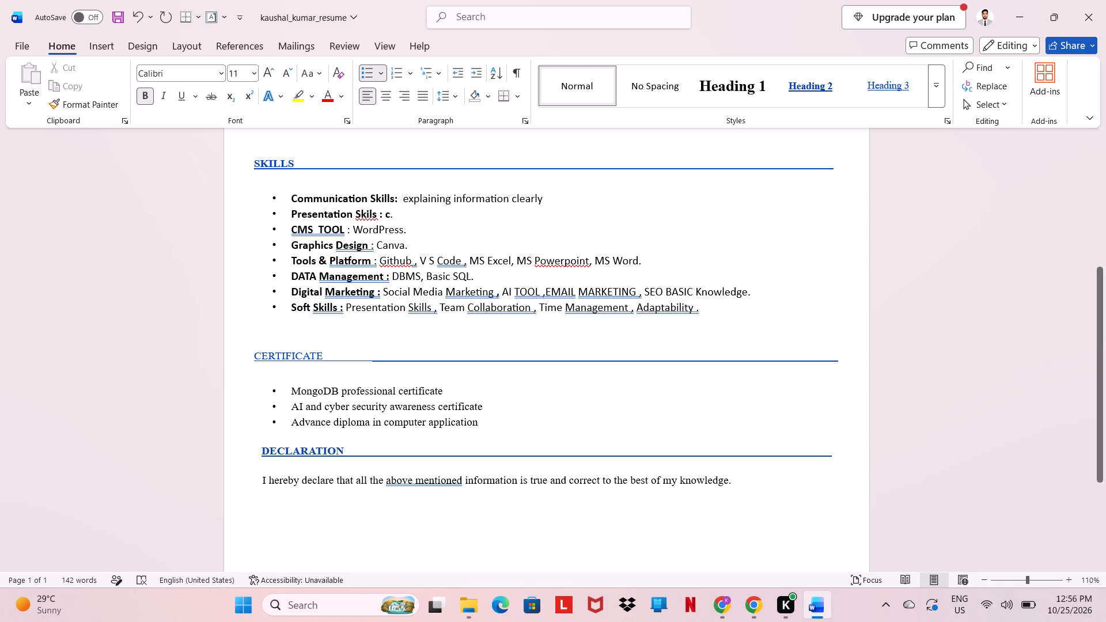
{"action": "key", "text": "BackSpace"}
Turn off bold and start the description after the "Presentation Skils :" label with a capital "C".
{"action": "left_click", "coordinate": [147, 95]}
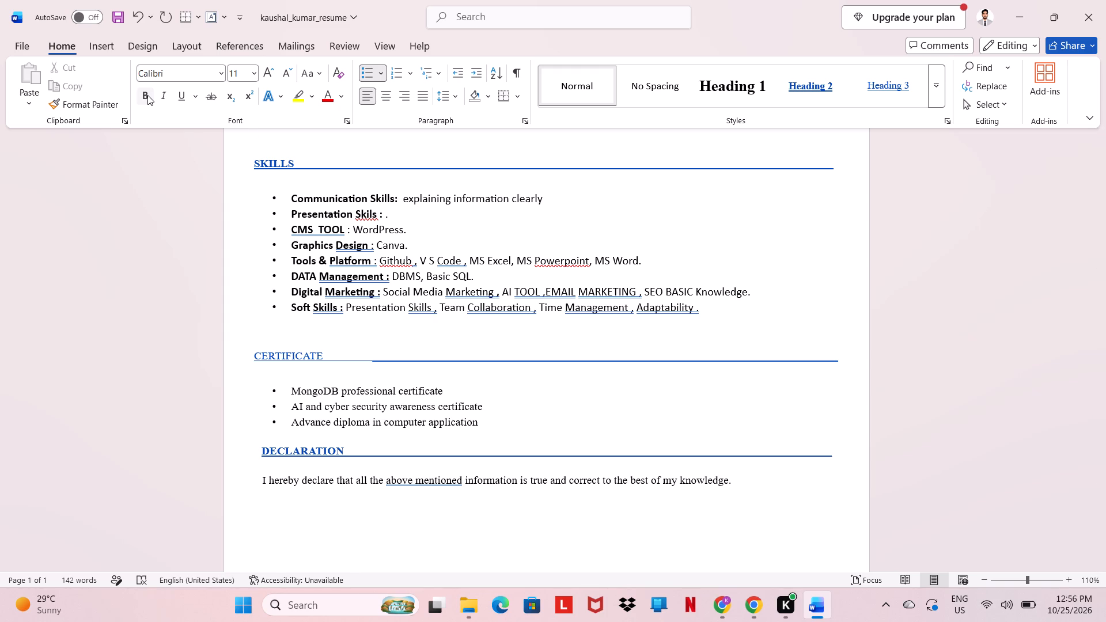
{"action": "key", "text": "x"}
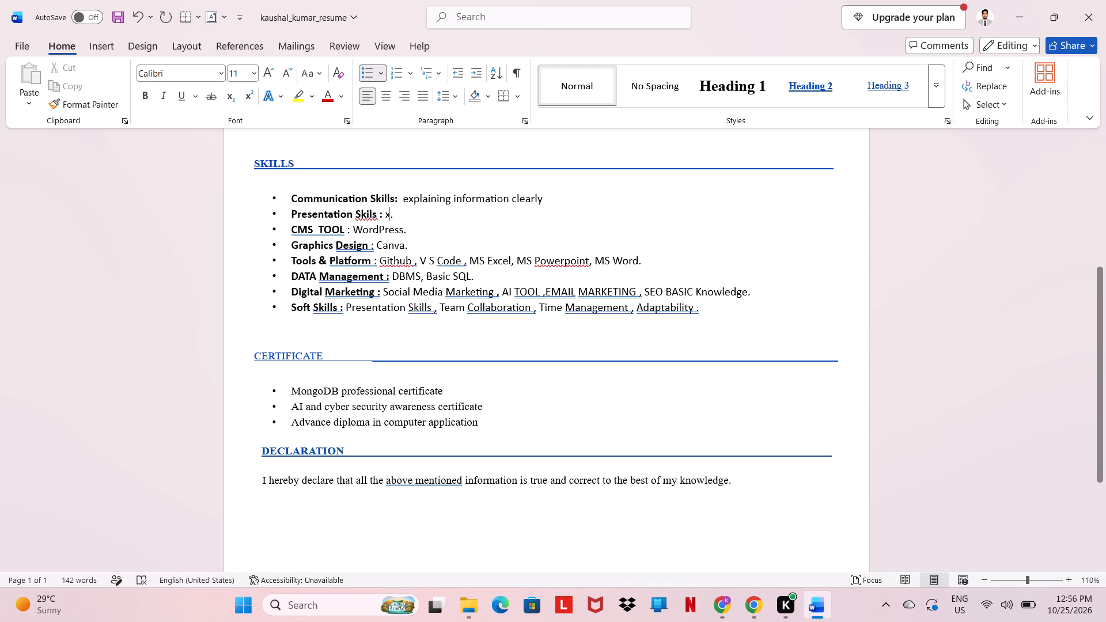
{"action": "key", "text": "BackSpace"}
{"action": "type", "text": "class"}
{"action": "key", "text": "space"}
{"action": "key", "text": "BackSpace"}
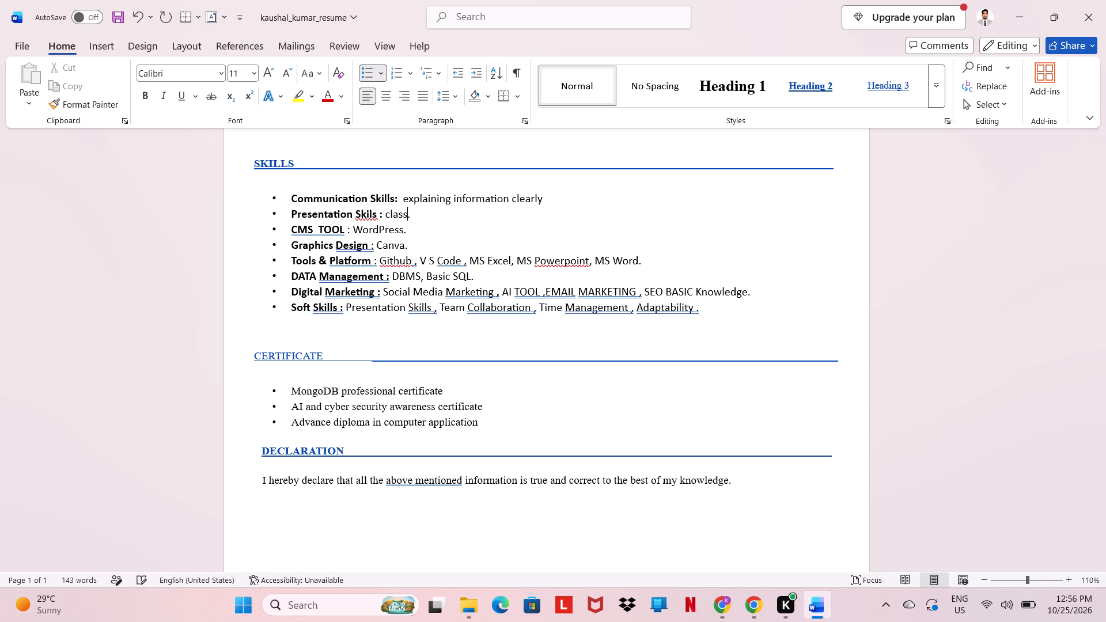
{"action": "key", "text": "BackSpace"}
{"action": "key", "text": "BackSpace"}
{"action": "key", "text": "BackSpace"}
{"action": "key", "text": "BackSpace"}
{"action": "key", "text": "BackSpace"}
{"action": "key", "text": "shift+c"}
Capitalize the first letter of "explaining" in the Communication Skills bullet.
{"action": "left_click", "coordinate": [408, 198]}
{"action": "key", "text": "BackSpace"}
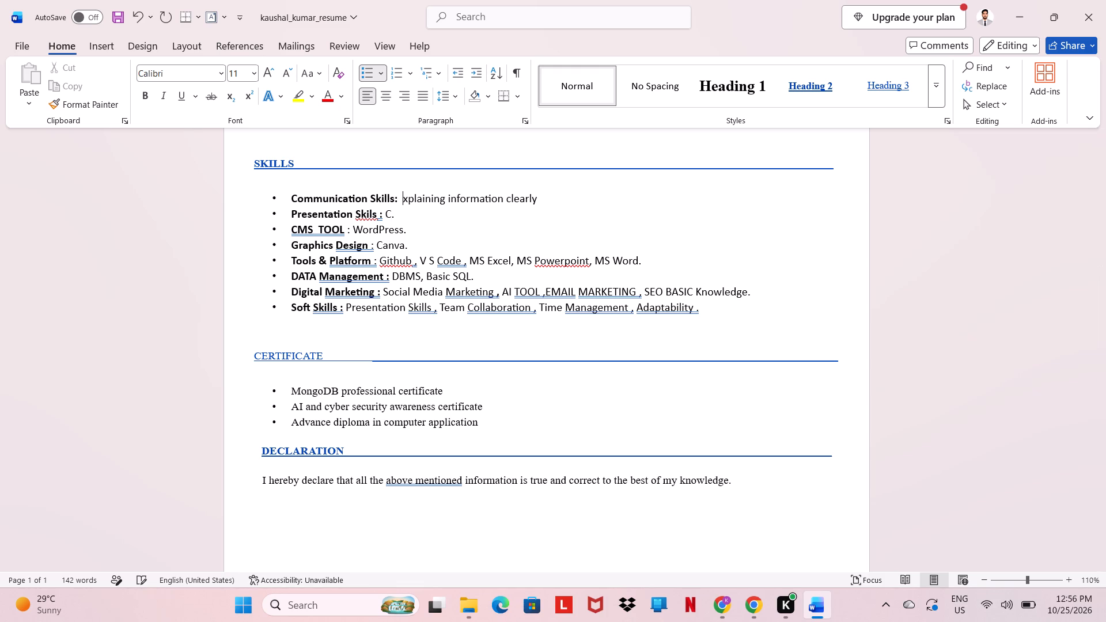
{"action": "key", "text": "shift+e"}
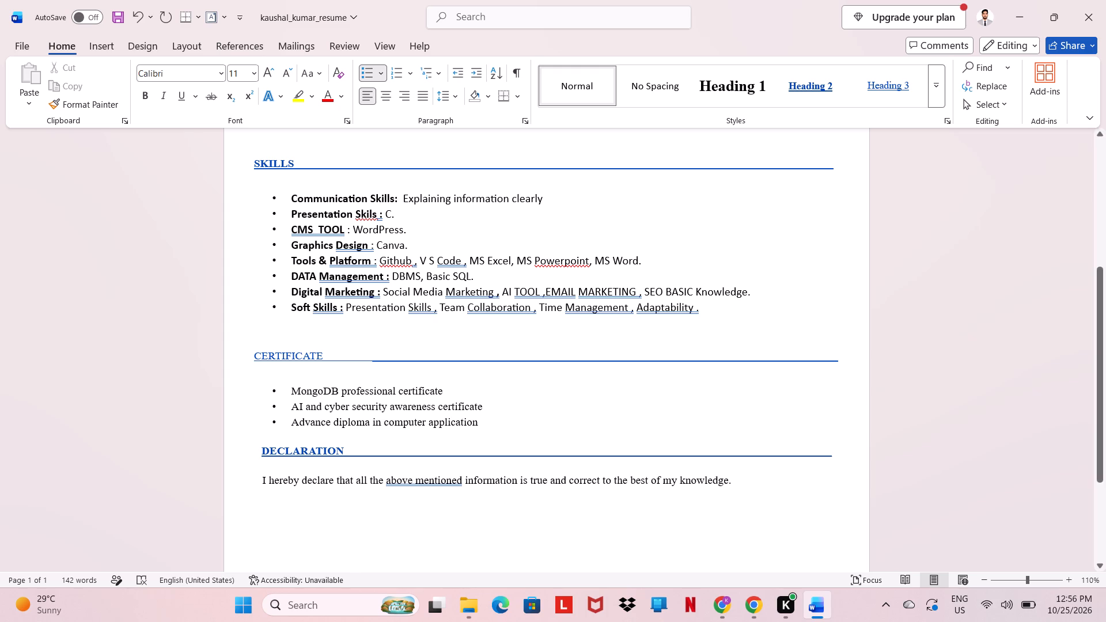
Complete the Presentation Skils description so it reads "Classroom presentation and professional interaction" before the period.
{"action": "left_click", "coordinate": [388, 216]}
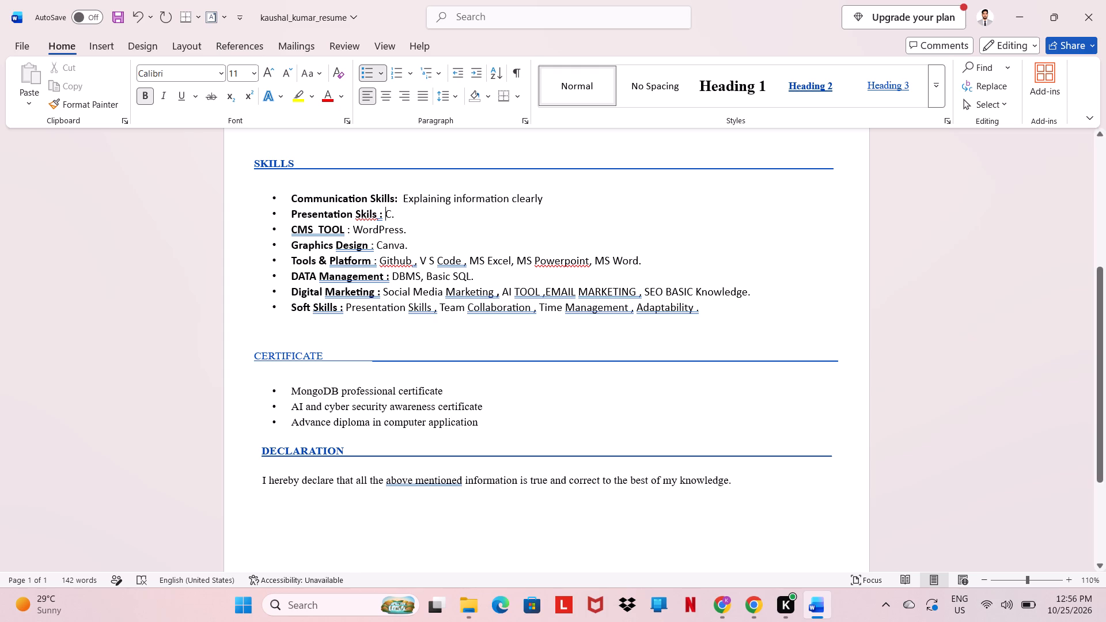
{"action": "left_click", "coordinate": [392, 214]}
{"action": "type", "text": "lass"}
{"action": "type", "text": "room presentation"}
{"action": "key", "text": "space"}
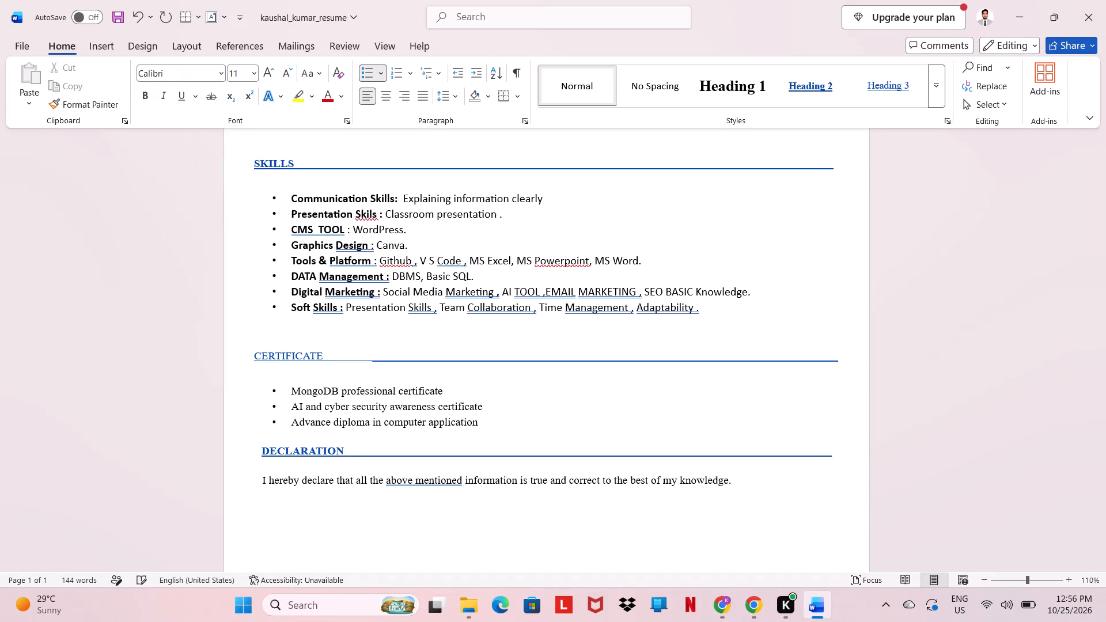
{"action": "type", "text": "and"}
{"action": "key", "text": "space"}
{"action": "type", "text": "pr"}
{"action": "type", "text": "ofess"}
{"action": "type", "text": "tion"}
{"action": "type", "text": "al"}
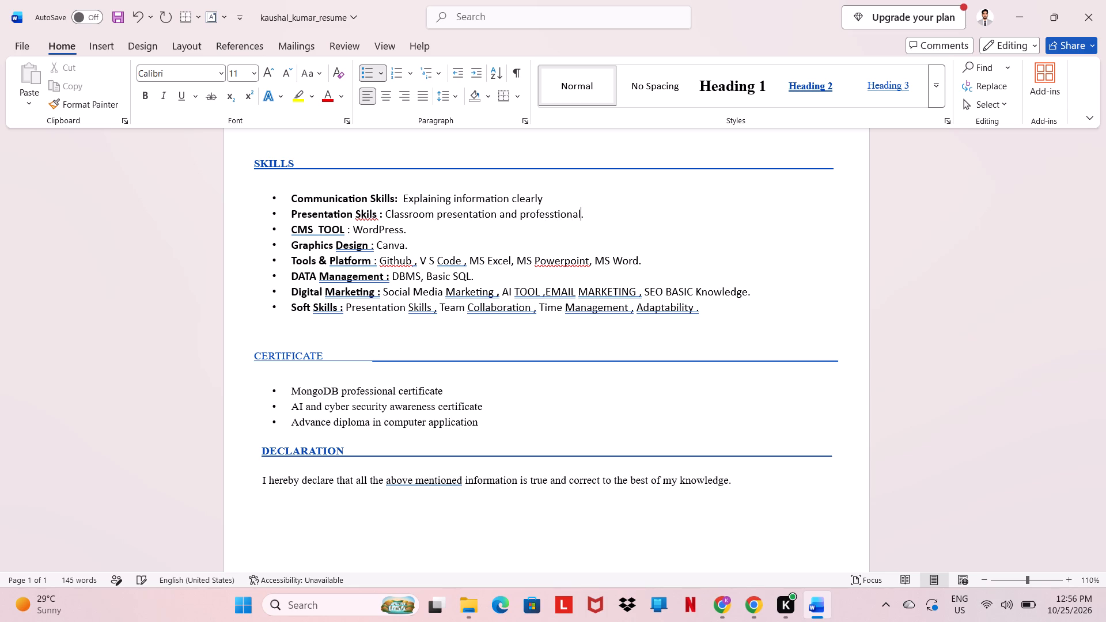
{"action": "key", "text": "space"}
{"action": "type", "text": "interaction"}
{"action": "key", "text": "space"}
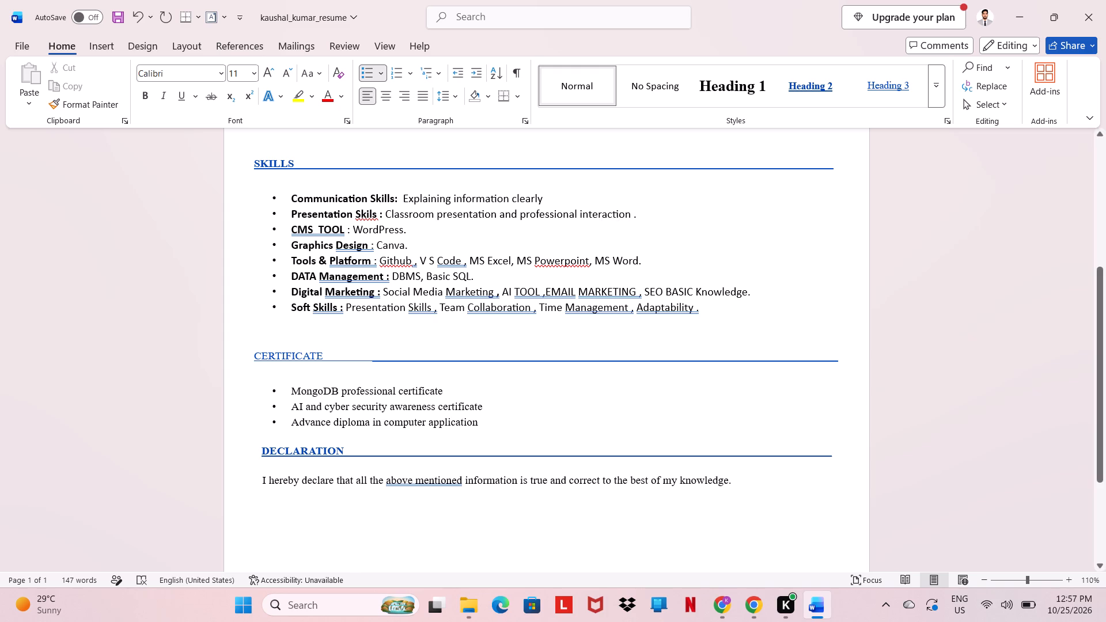
{"action": "left_click", "coordinate": [407, 244]}
Replace the bold "Tools & Platform" label in the Skills list with "MS office", keeping the colon.
{"action": "left_click", "coordinate": [373, 261]}
{"action": "key", "text": "BackSpace"}
{"action": "key", "text": "BackSpace"}
{"action": "key", "text": "BackSpace"}
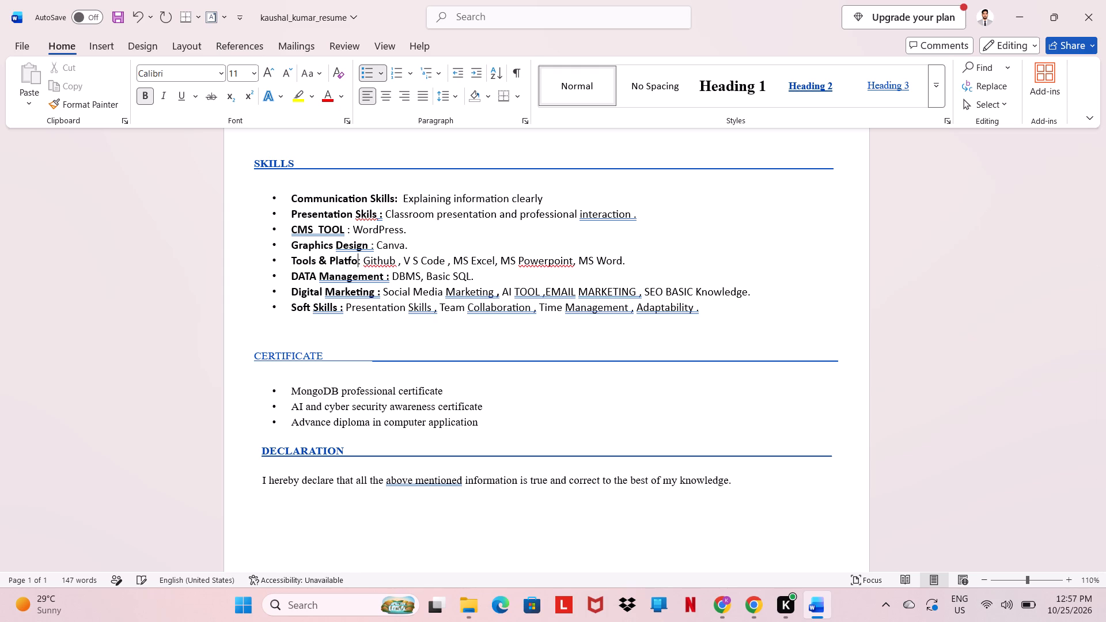
{"action": "key", "text": "BackSpace"}
{"action": "key", "text": "BackSpace"}
{"action": "key", "text": "BackSpace"}
{"action": "key", "text": "BackSpace"}
{"action": "key", "text": "BackSpace"}
{"action": "key", "text": "BackSpace"}
{"action": "key", "text": "BackSpace"}
{"action": "key", "text": "BackSpace"}
{"action": "key", "text": "BackSpace"}
{"action": "key", "text": "BackSpace"}
{"action": "key", "text": "BackSpace"}
{"action": "key", "text": "BackSpace"}
{"action": "key", "text": "BackSpace"}
{"action": "key", "text": "BackSpace"}
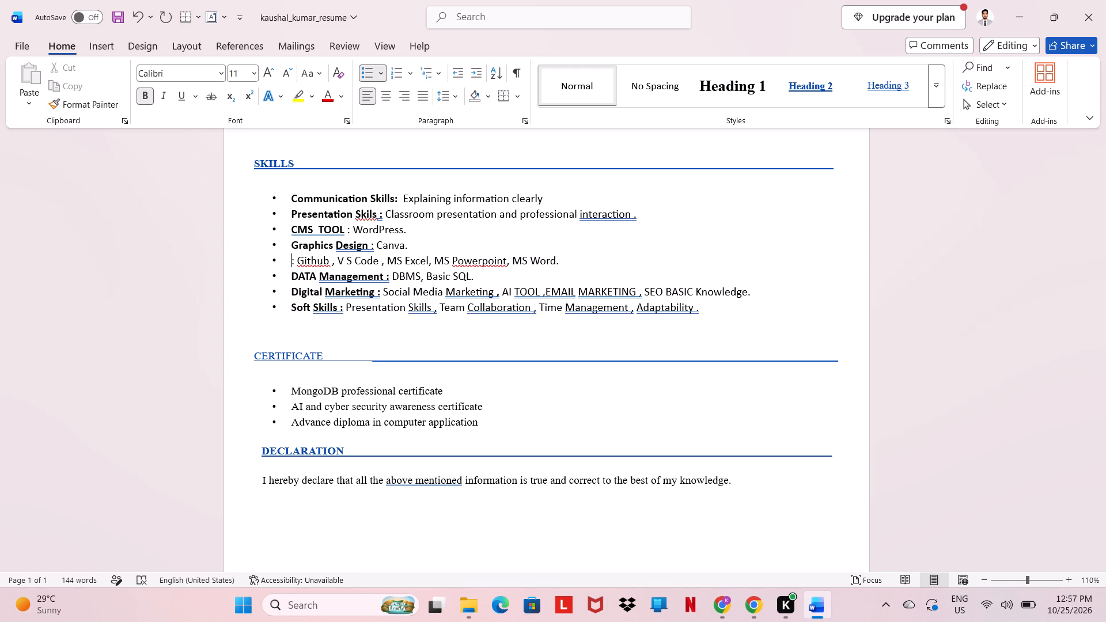
{"action": "key", "text": "m"}
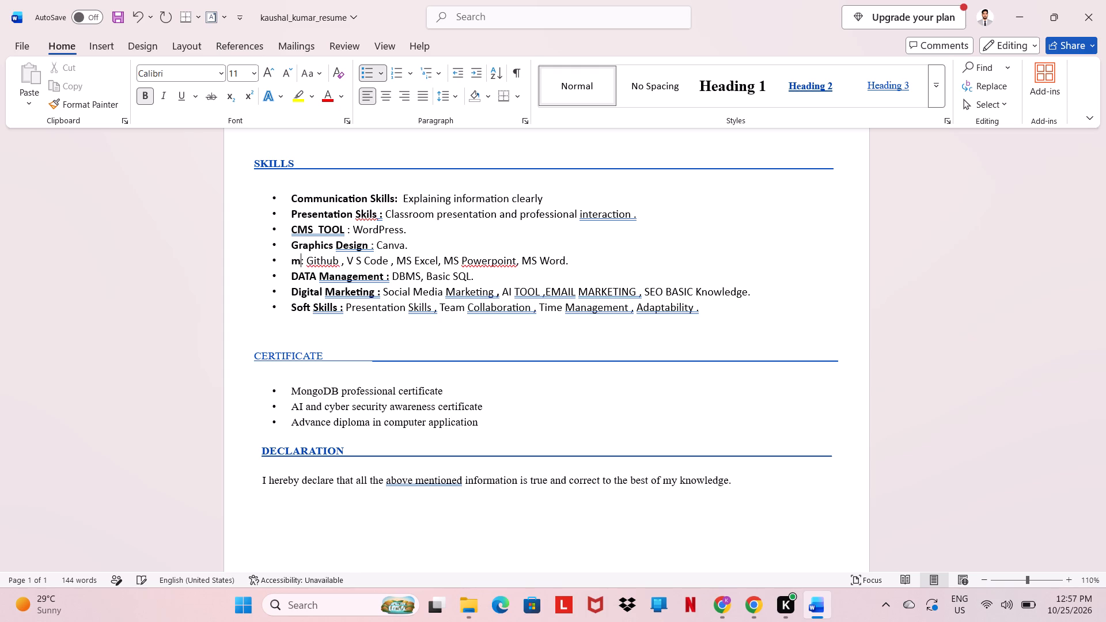
{"action": "key", "text": "BackSpace"}
{"action": "type", "text": "MS"}
{"action": "key", "text": "space"}
{"action": "type", "text": "office"}
{"action": "key", "text": "space"}
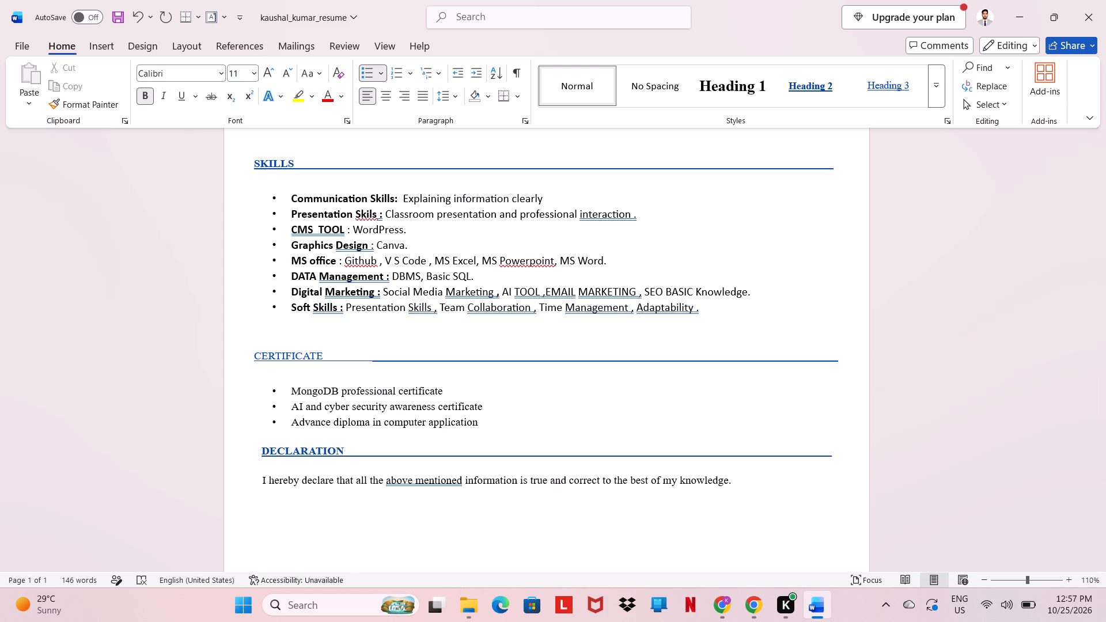
Retype the second word of the "MS office" label as "Office" with a capital O.
{"action": "left_click", "coordinate": [334, 259]}
{"action": "key", "text": "BackSpace"}
{"action": "key", "text": "BackSpace"}
{"action": "key", "text": "BackSpace"}
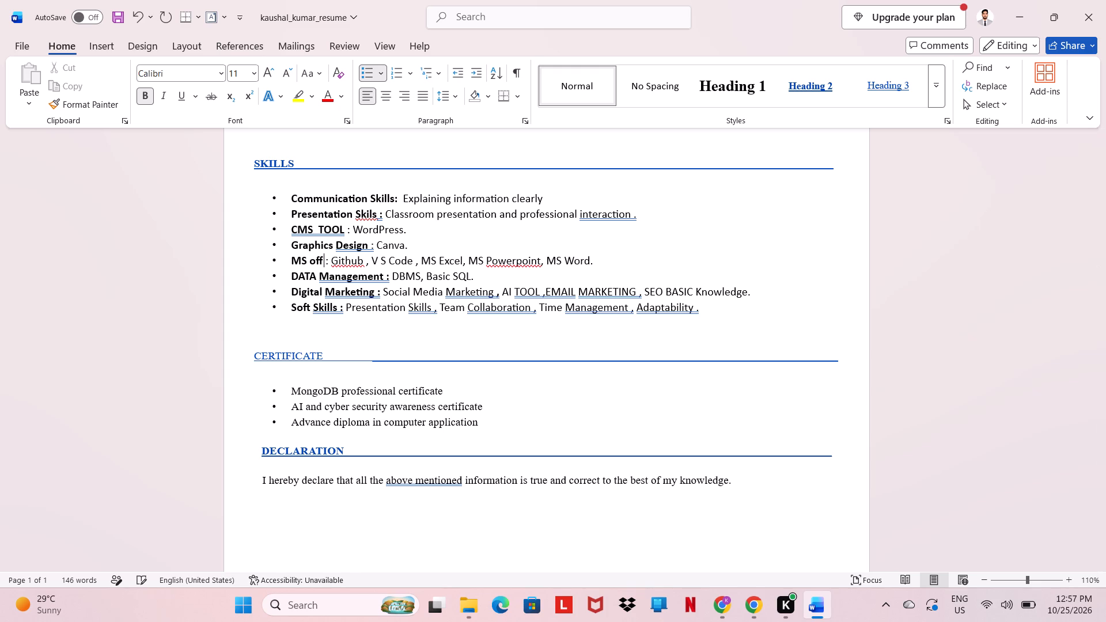
{"action": "key", "text": "BackSpace"}
{"action": "key", "text": "BackSpace"}
{"action": "key", "text": "BackSpace"}
{"action": "key", "text": "o"}
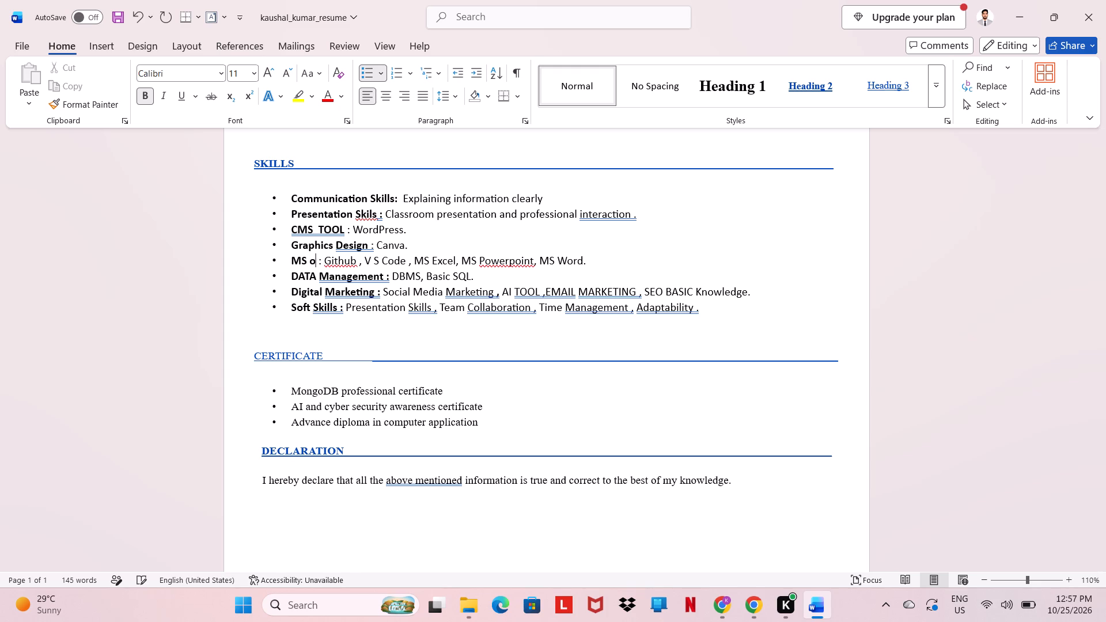
{"action": "key", "text": "BackSpace"}
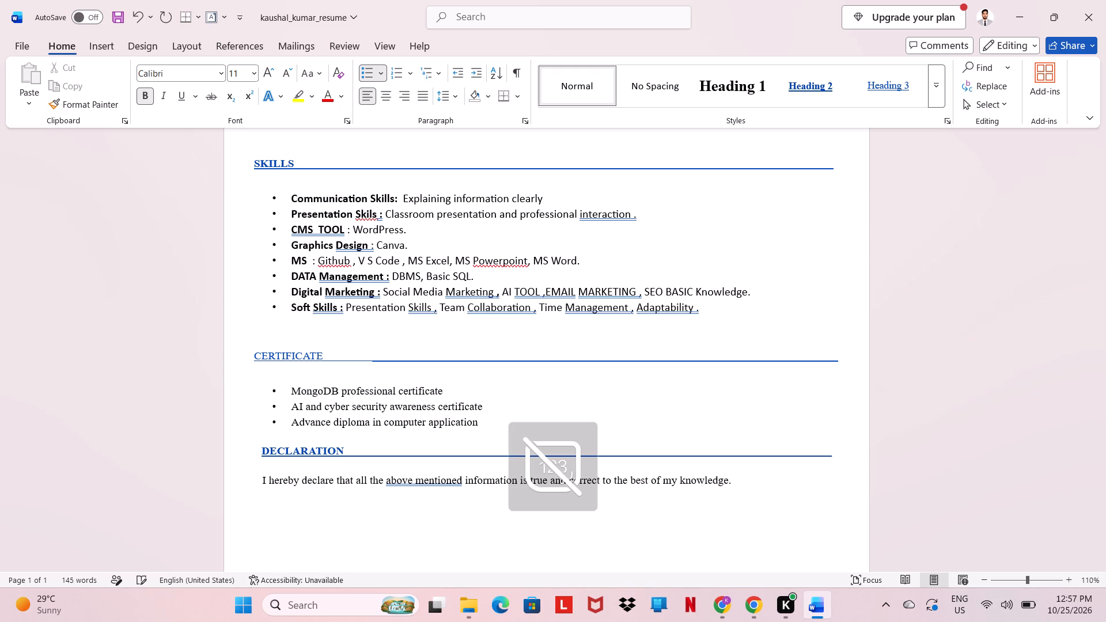
{"action": "key", "text": "shift+o"}
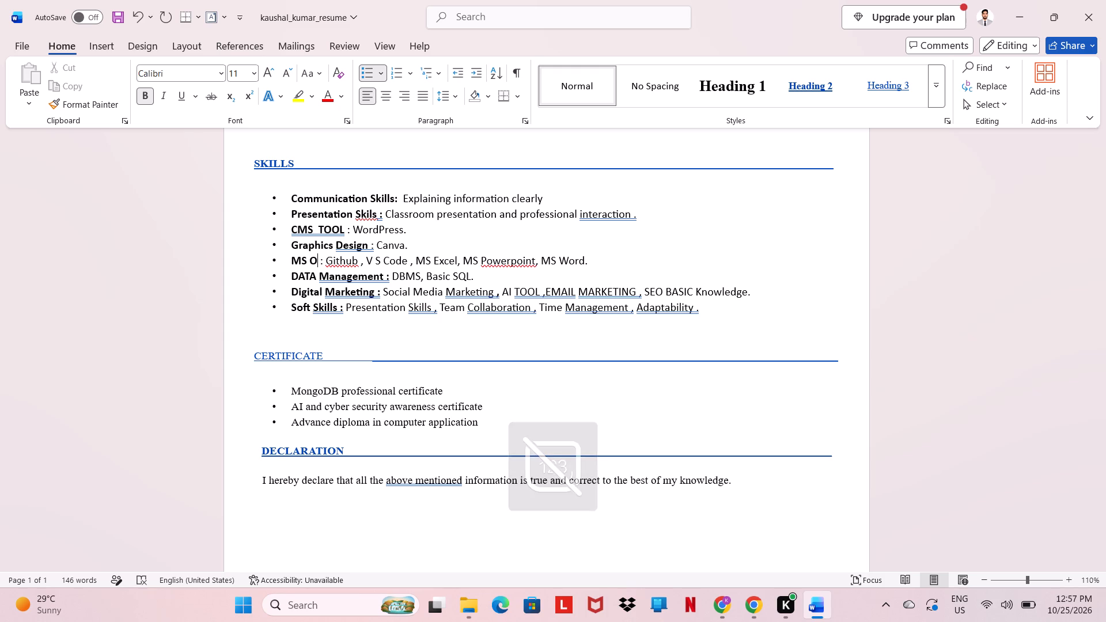
{"action": "type", "text": "ff"}
{"action": "type", "text": "ic"}
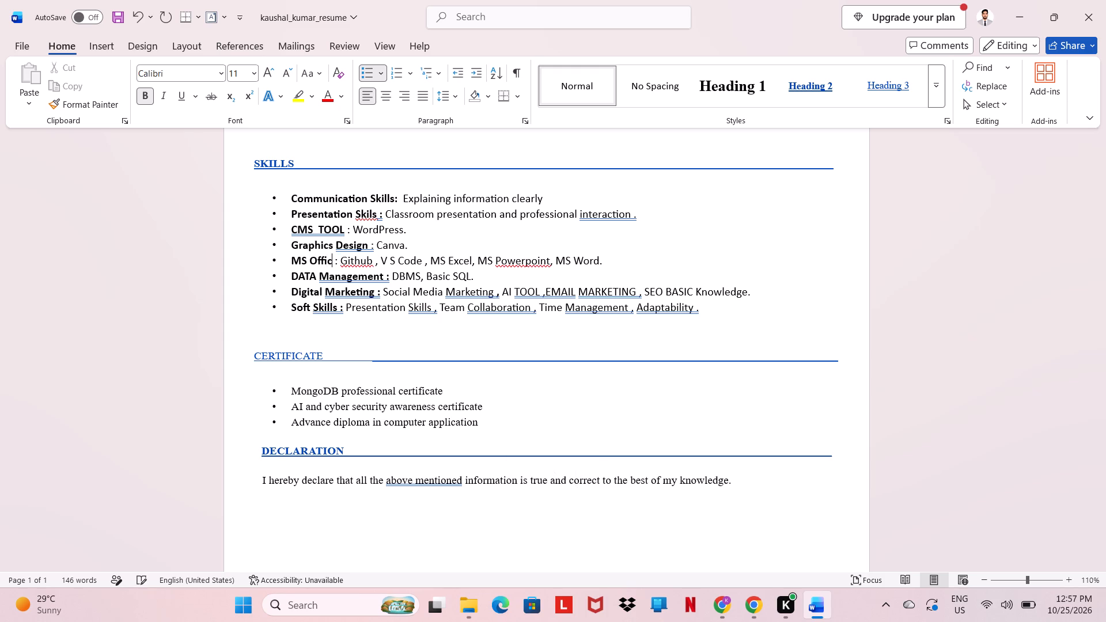
{"action": "key", "text": "e"}
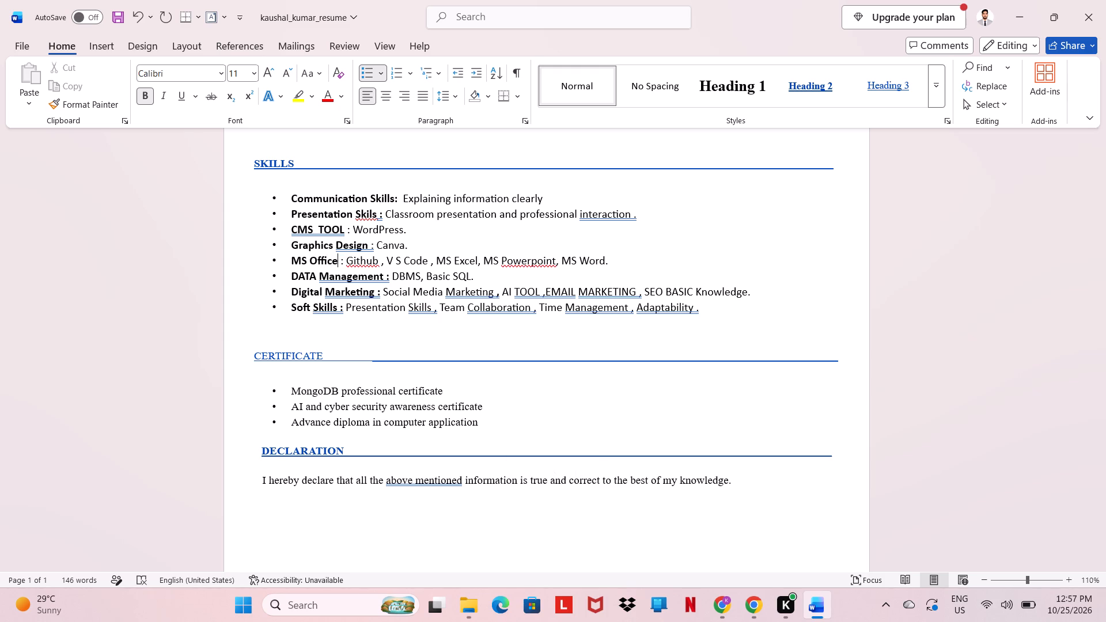
Delete "Github", "V S Code" and their commas from the MS Office bullet, keeping the Excel, Powerpoint and Word entries.
{"action": "left_click", "coordinate": [426, 261]}
{"action": "key", "text": "BackSpace"}
{"action": "key", "text": "BackSpace"}
{"action": "key", "text": "BackSpace"}
{"action": "key", "text": "BackSpace"}
{"action": "key", "text": "BackSpace"}
{"action": "key", "text": "BackSpace"}
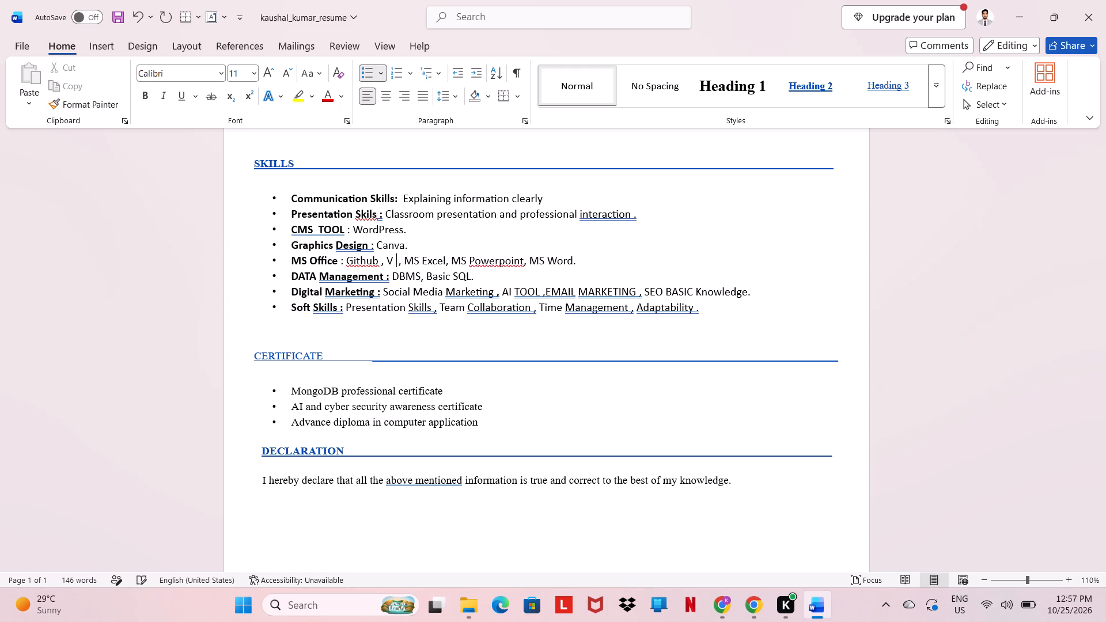
{"action": "key", "text": "BackSpace"}
{"action": "key", "text": "BackSpace"}
{"action": "key", "text": "BackSpace"}
{"action": "key", "text": "BackSpace"}
{"action": "key", "text": "BackSpace"}
{"action": "key", "text": "BackSpace"}
{"action": "key", "text": "BackSpace"}
{"action": "key", "text": "BackSpace"}
{"action": "key", "text": "BackSpace"}
{"action": "key", "text": "BackSpace"}
{"action": "key", "text": "BackSpace"}
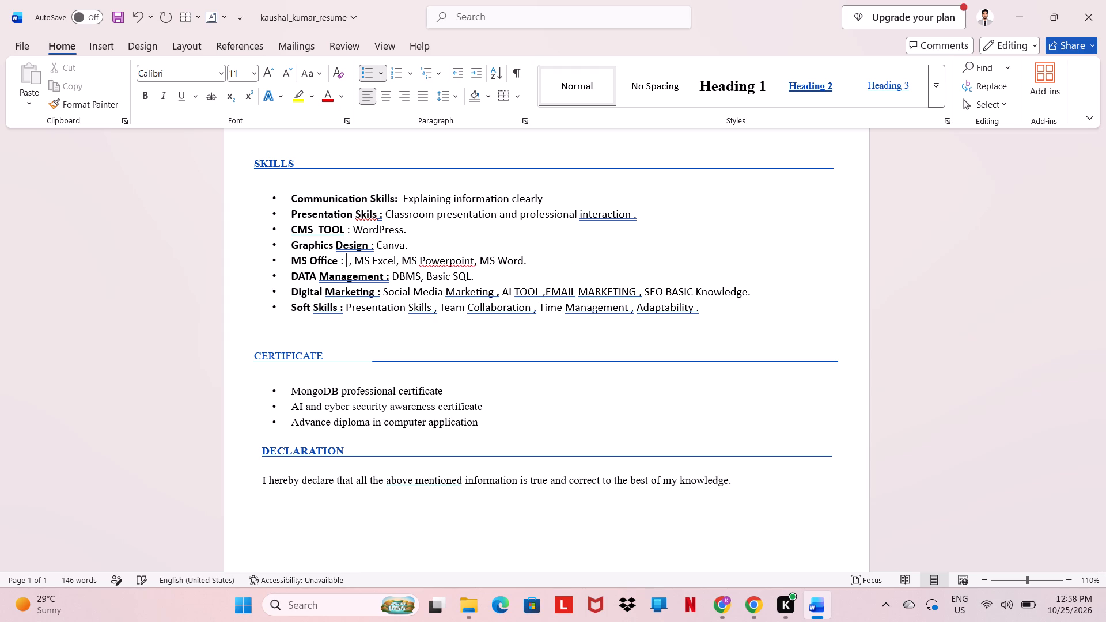
{"action": "key", "text": "Right"}
{"action": "key", "text": "Right"}
{"action": "key", "text": "Right"}
{"action": "key", "text": "Left"}
{"action": "key", "text": "BackSpace"}
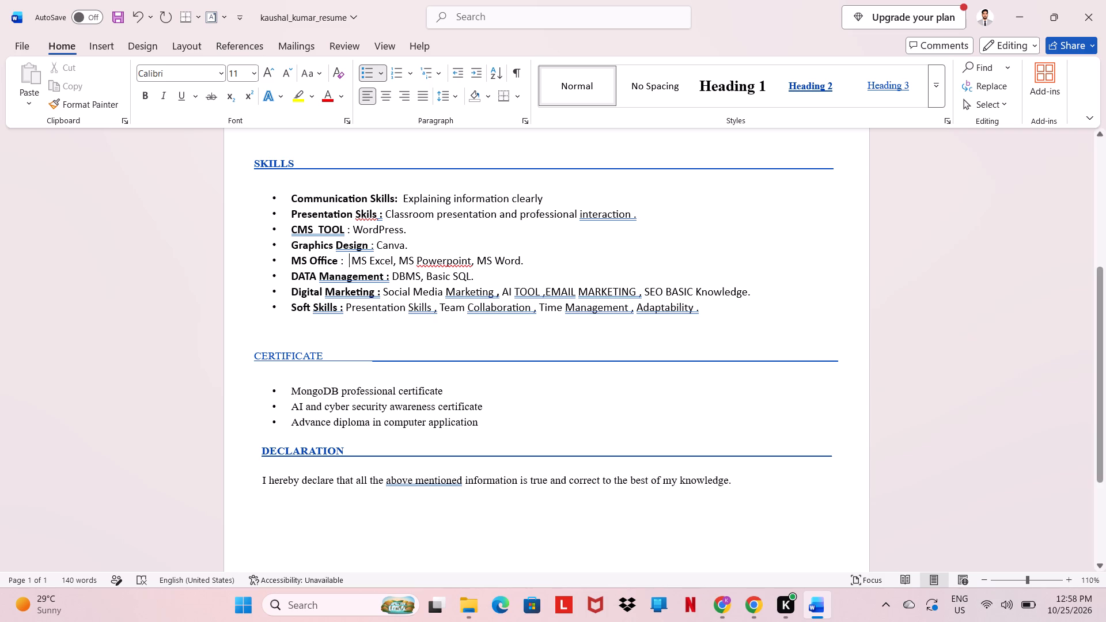
Delete all text of the DATA Management bullet, keeping the empty bullet.
{"action": "left_click", "coordinate": [474, 271]}
{"action": "key", "text": "BackSpace"}
{"action": "key", "text": "BackSpace"}
{"action": "key", "text": "BackSpace"}
{"action": "key", "text": "BackSpace"}
{"action": "key", "text": "BackSpace"}
{"action": "key", "text": "BackSpace"}
{"action": "key", "text": "BackSpace"}
{"action": "key", "text": "BackSpace"}
{"action": "key", "text": "BackSpace"}
{"action": "key", "text": "BackSpace"}
{"action": "key", "text": "BackSpace"}
{"action": "key", "text": "BackSpace"}
{"action": "key", "text": "BackSpace"}
{"action": "key", "text": "BackSpace"}
{"action": "key", "text": "BackSpace"}
{"action": "key", "text": "BackSpace"}
{"action": "key", "text": "BackSpace"}
{"action": "key", "text": "BackSpace"}
{"action": "key", "text": "BackSpace"}
{"action": "key", "text": "BackSpace"}
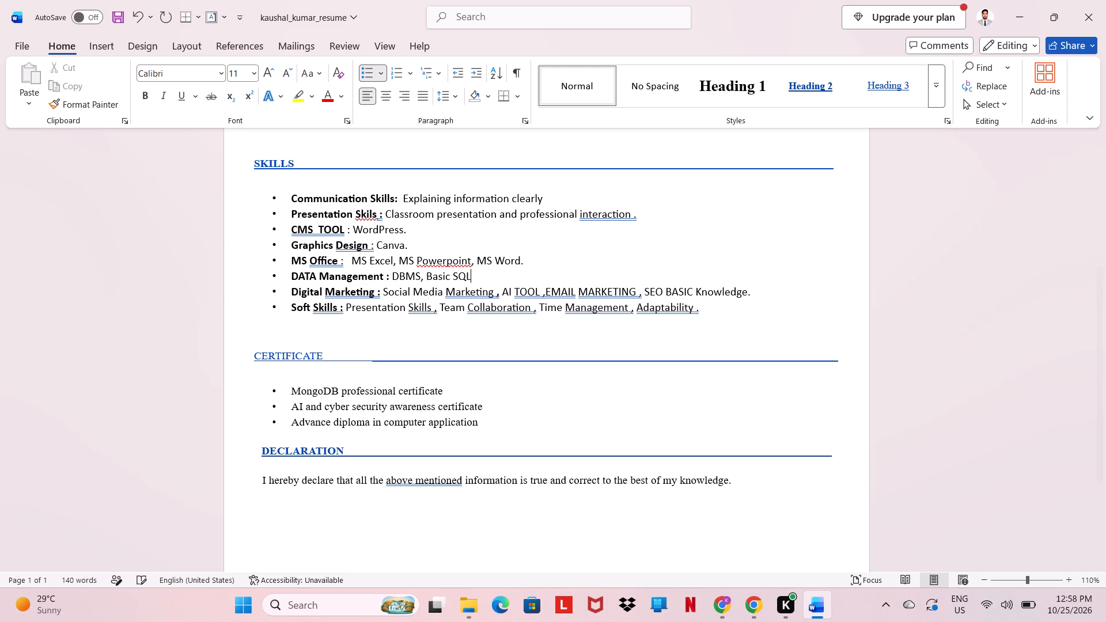
{"action": "key", "text": "BackSpace"}
{"action": "key", "text": "BackSpace"}
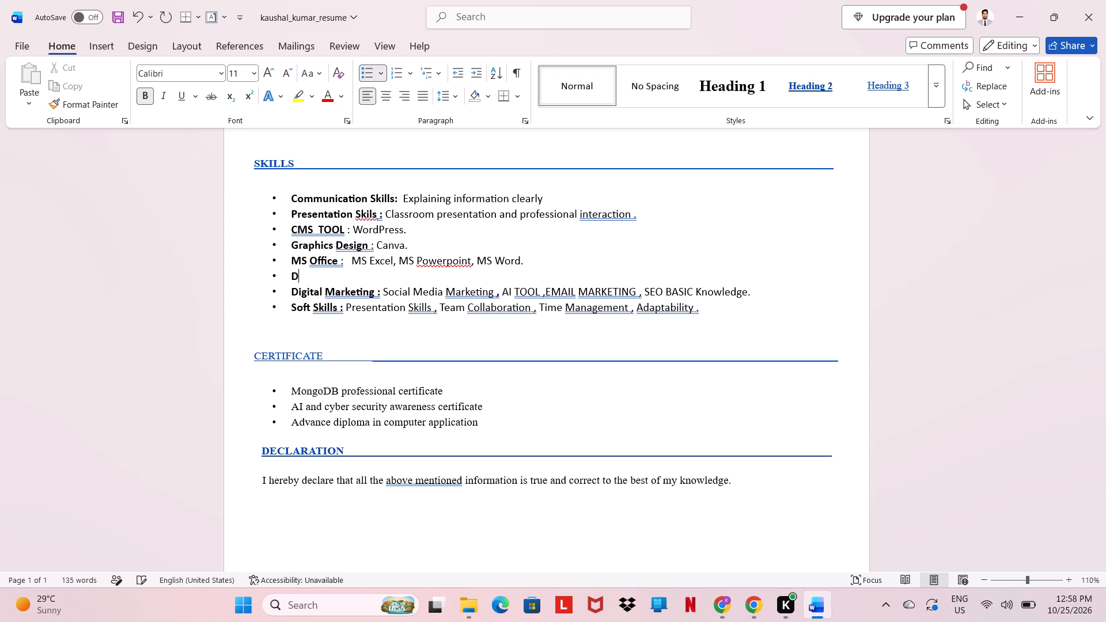
{"action": "key", "text": "BackSpace"}
Fill the empty bullet below MS Office with the bold label "Analytical & problem solving skills :".
{"action": "type", "text": "anali"}
{"action": "key", "text": "BackSpace"}
{"action": "key", "text": "BackSpace"}
{"action": "key", "text": "BackSpace"}
{"action": "key", "text": "BackSpace"}
{"action": "key", "text": "BackSpace"}
{"action": "key", "text": "shift+a"}
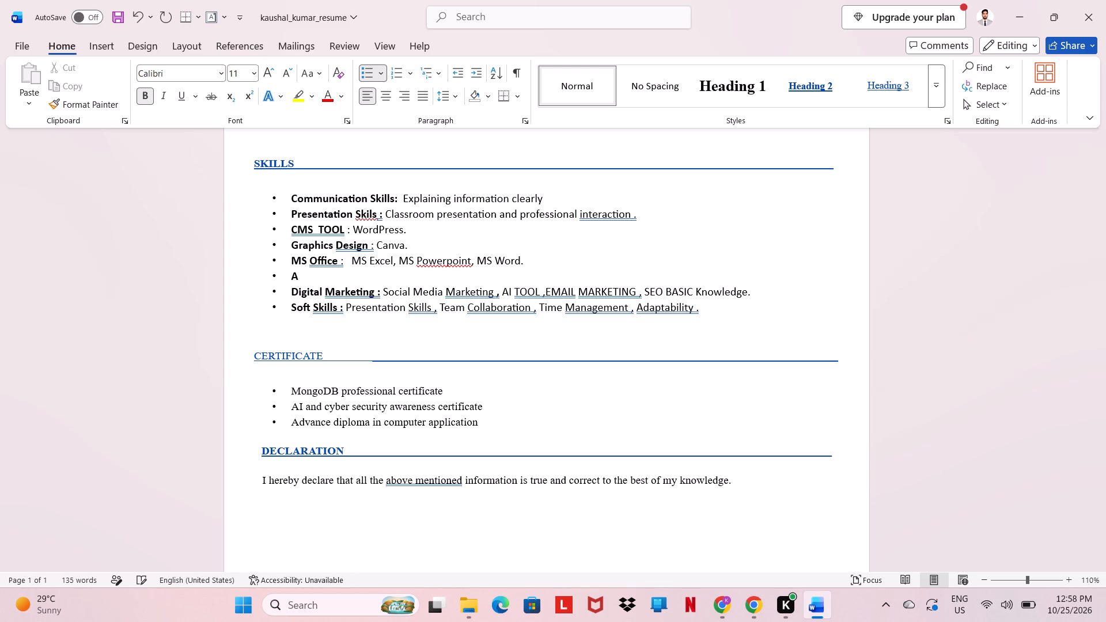
{"action": "key", "text": "n"}
{"action": "key", "text": "a"}
{"action": "type", "text": "ly"}
{"action": "type", "text": "tical"}
{"action": "key", "text": "space"}
{"action": "key", "text": "shift+dollar"}
{"action": "key", "text": "shift+BackSpace"}
{"action": "key", "text": "shift+ampersand"}
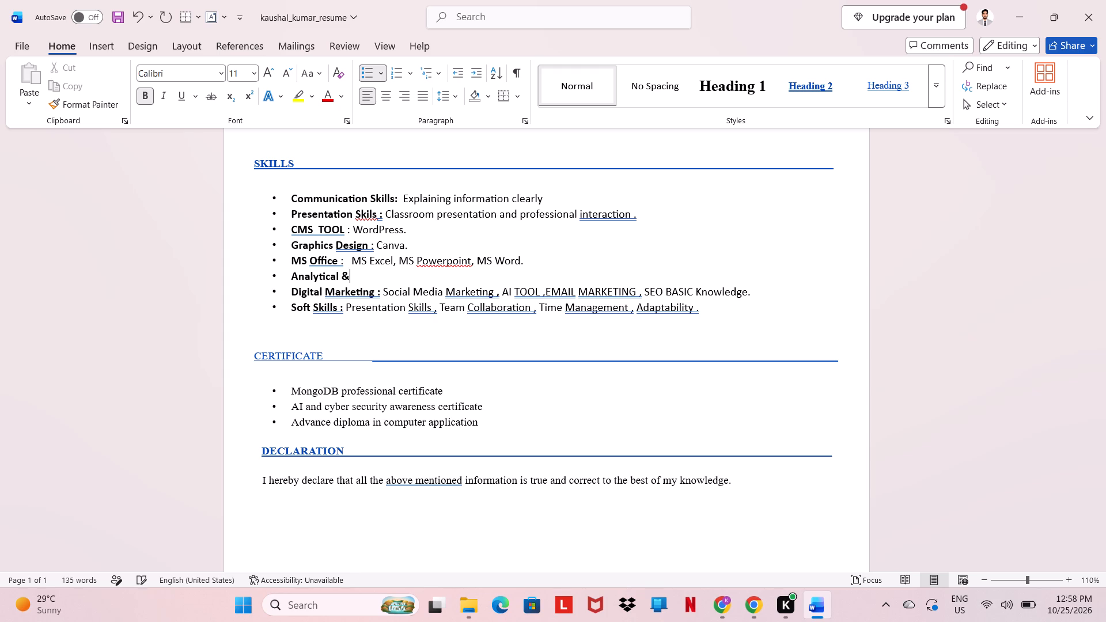
{"action": "type", "text": "p"}
{"action": "key", "text": "space"}
{"action": "key", "text": "space"}
{"action": "key", "text": "BackSpace"}
{"action": "key", "text": "BackSpace"}
{"action": "key", "text": "BackSpace"}
{"action": "key", "text": "space"}
{"action": "type", "text": "problem sl"}
{"action": "key", "text": "BackSpace"}
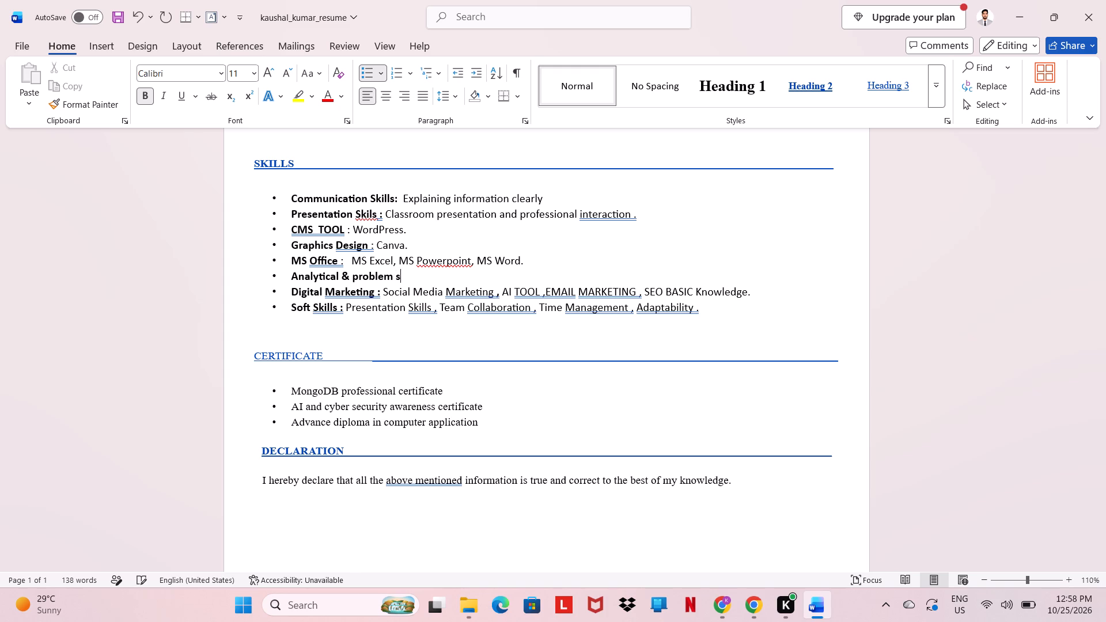
{"action": "type", "text": "ol"}
{"action": "key", "text": "v"}
{"action": "type", "text": "in"}
{"action": "key", "text": "space"}
{"action": "key", "text": "BackSpace"}
{"action": "type", "text": "g skills"}
{"action": "key", "text": "space"}
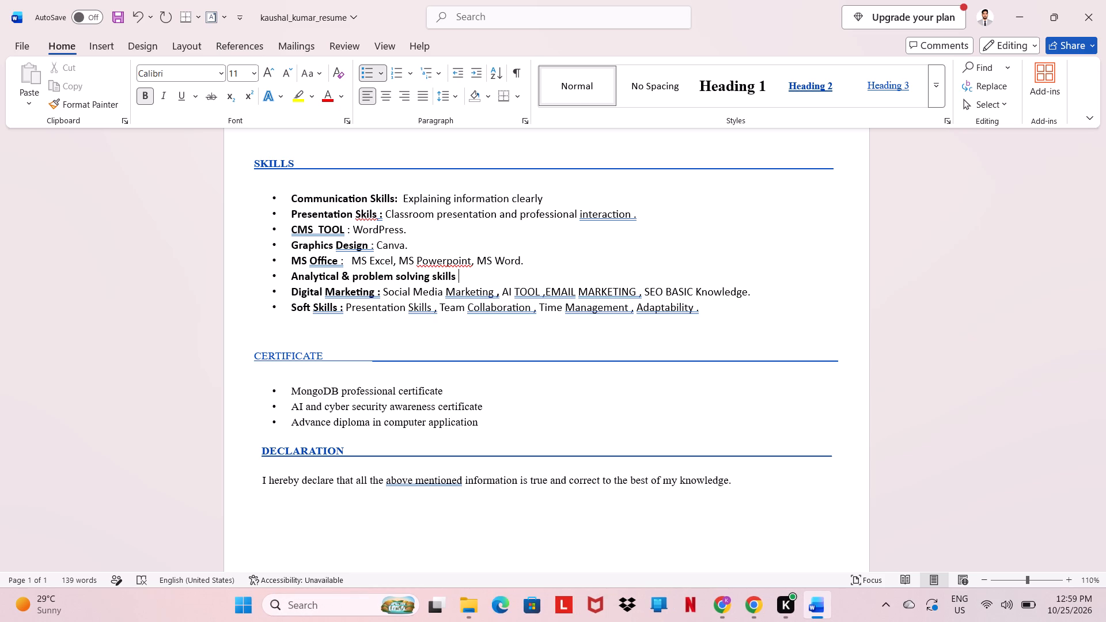
{"action": "key", "text": "shift+colon"}
After the Analytical label's colon, add the non-bold description "understanding issues and thinking through possible solutions".
{"action": "key", "text": "space"}
{"action": "type", "text": "un"}
{"action": "key", "text": "BackSpace"}
{"action": "key", "text": "BackSpace"}
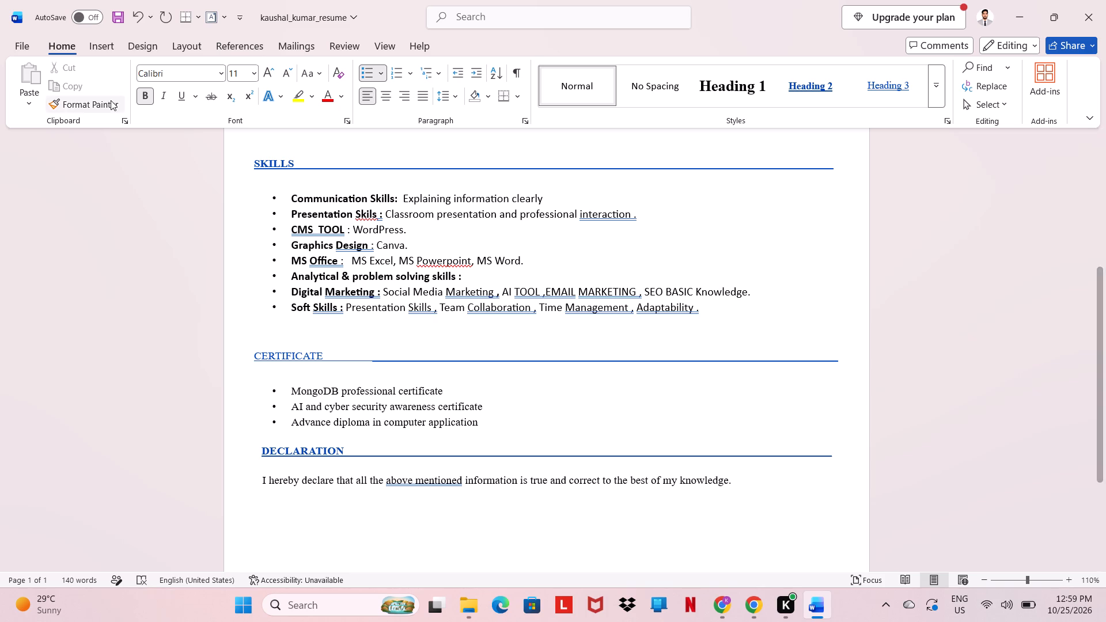
{"action": "left_click", "coordinate": [137, 96]}
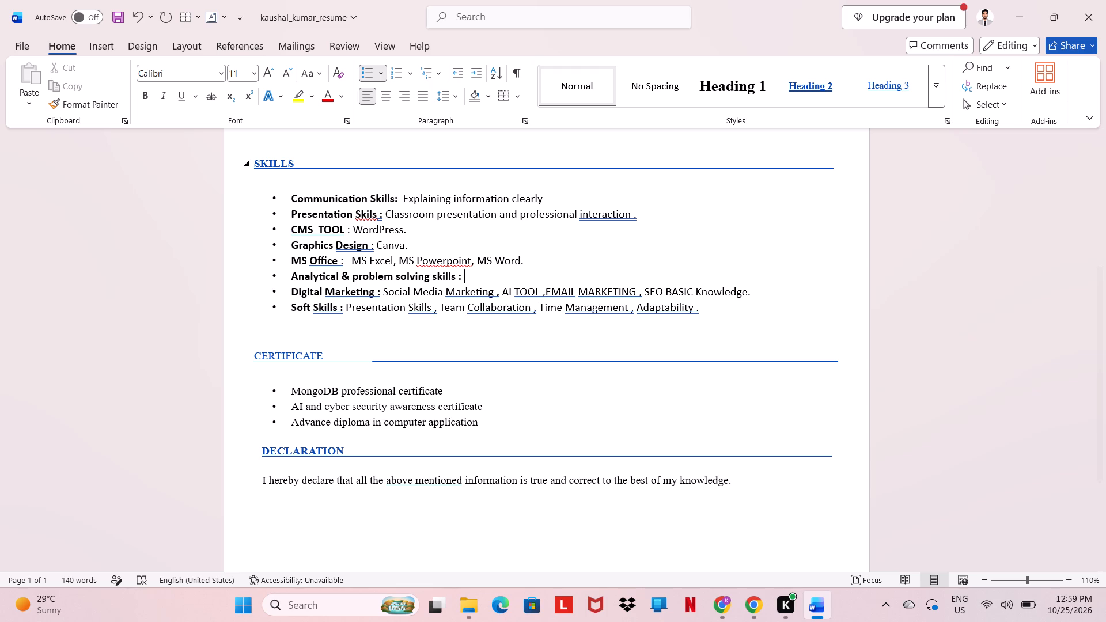
{"action": "type", "text": "understan"}
{"action": "type", "text": "ding"}
{"action": "key", "text": "space"}
{"action": "type", "text": "issuse"}
{"action": "key", "text": "space"}
{"action": "type", "text": "and thin"}
{"action": "type", "text": "gk"}
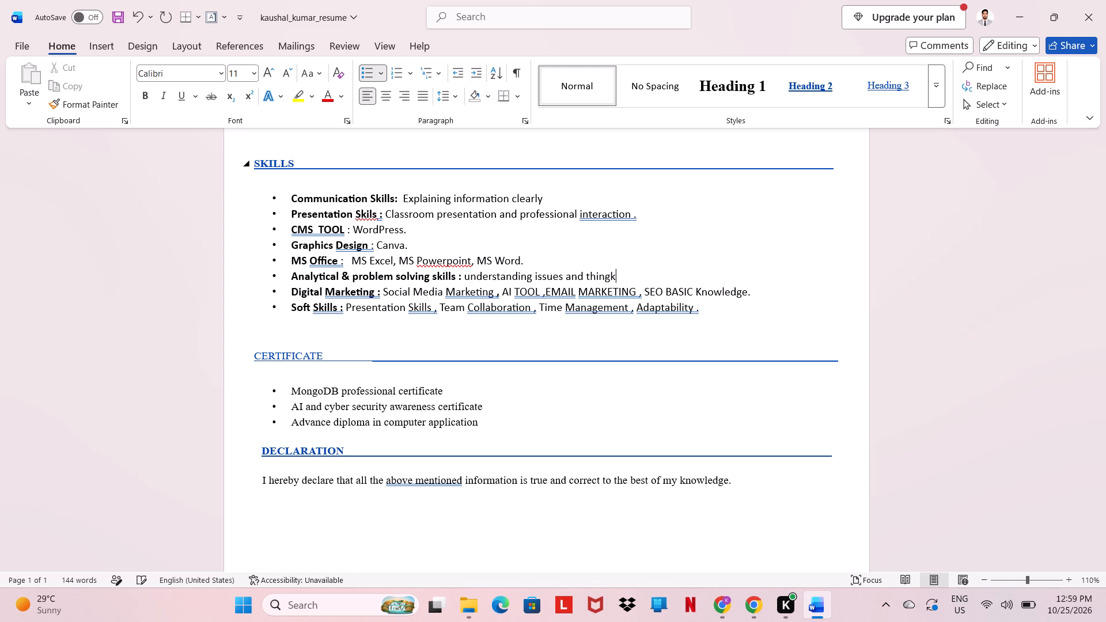
{"action": "key", "text": "BackSpace"}
{"action": "key", "text": "BackSpace"}
{"action": "type", "text": "king"}
{"action": "key", "text": "space"}
{"action": "type", "text": "th"}
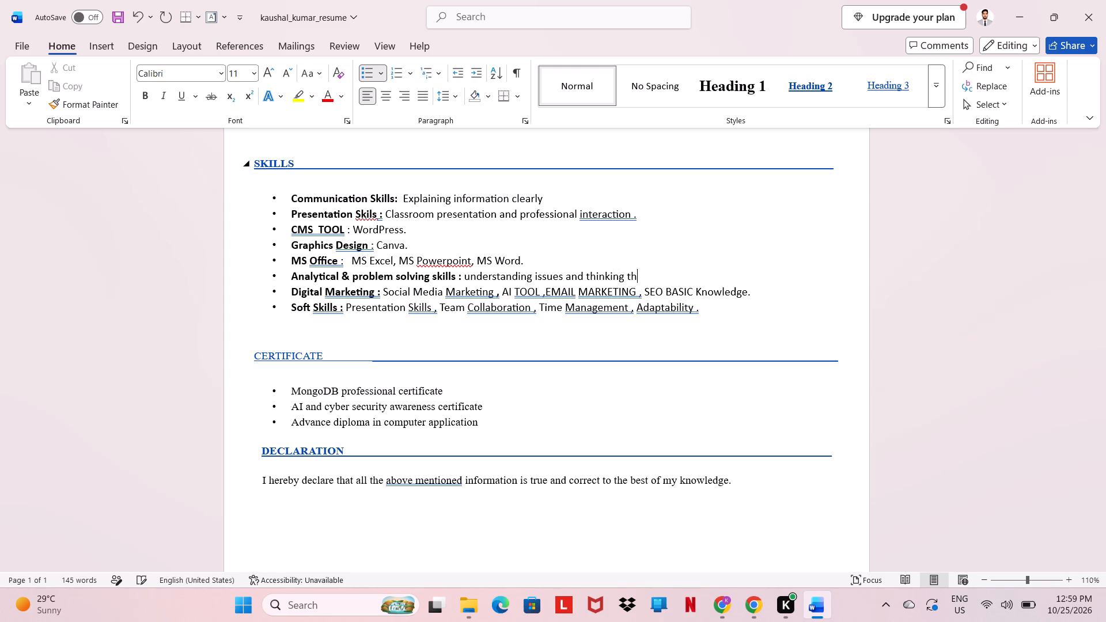
{"action": "type", "text": "rough"}
{"action": "key", "text": "space"}
{"action": "type", "text": "possible"}
{"action": "key", "text": "space"}
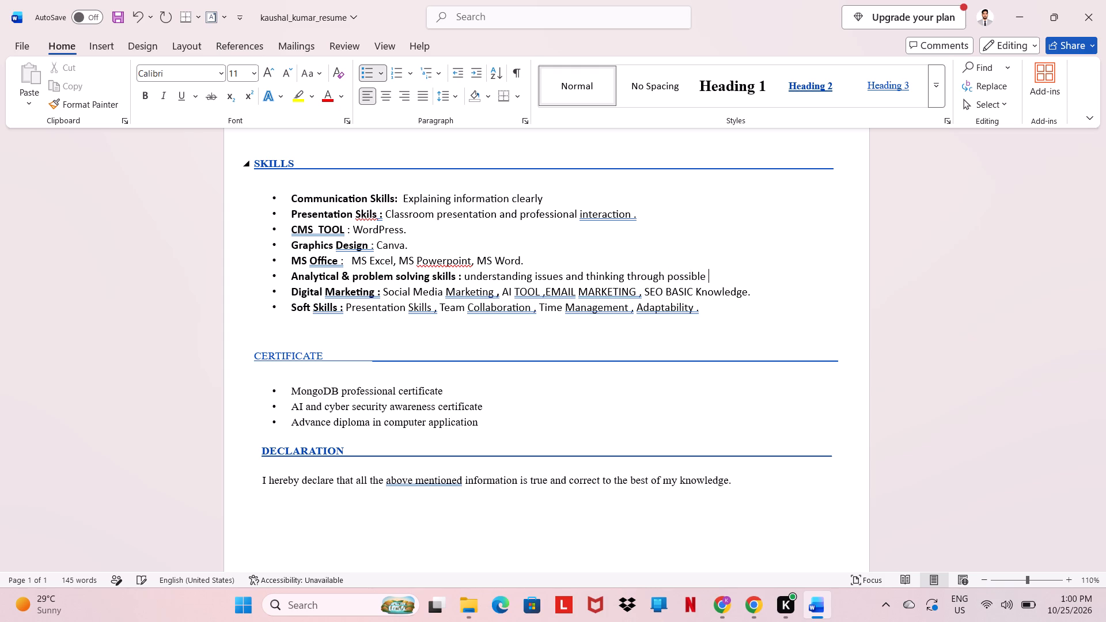
{"action": "type", "text": "so"}
{"action": "type", "text": "lutions"}
{"action": "key", "text": "space"}
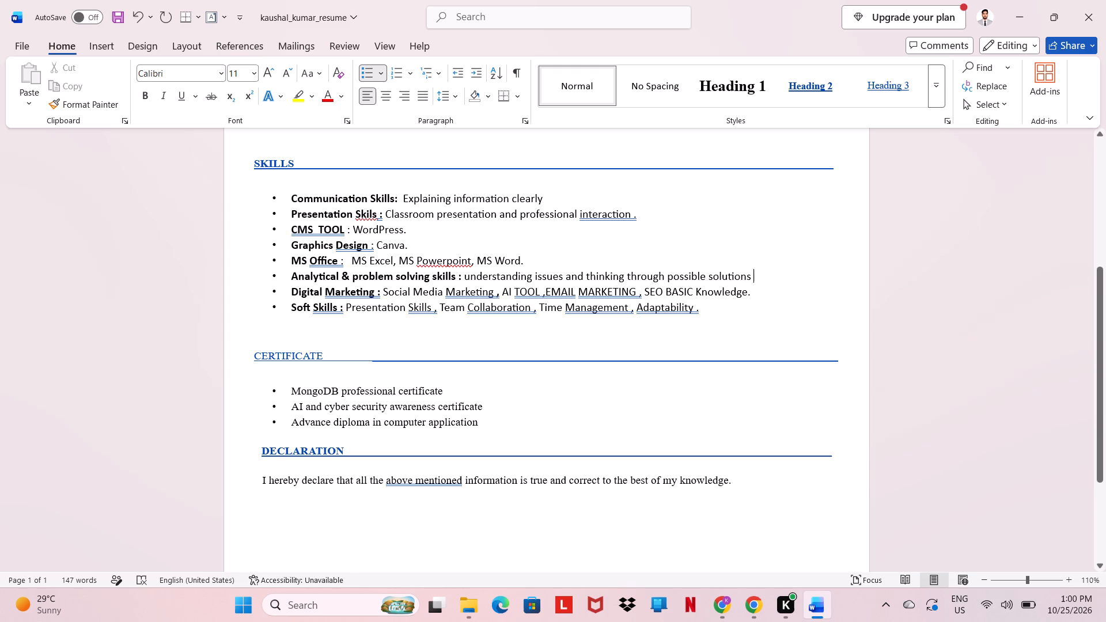
Add a new bullet below Soft Skills with the bold label "Documentation & Record keeping".
{"action": "left_click", "coordinate": [755, 294]}
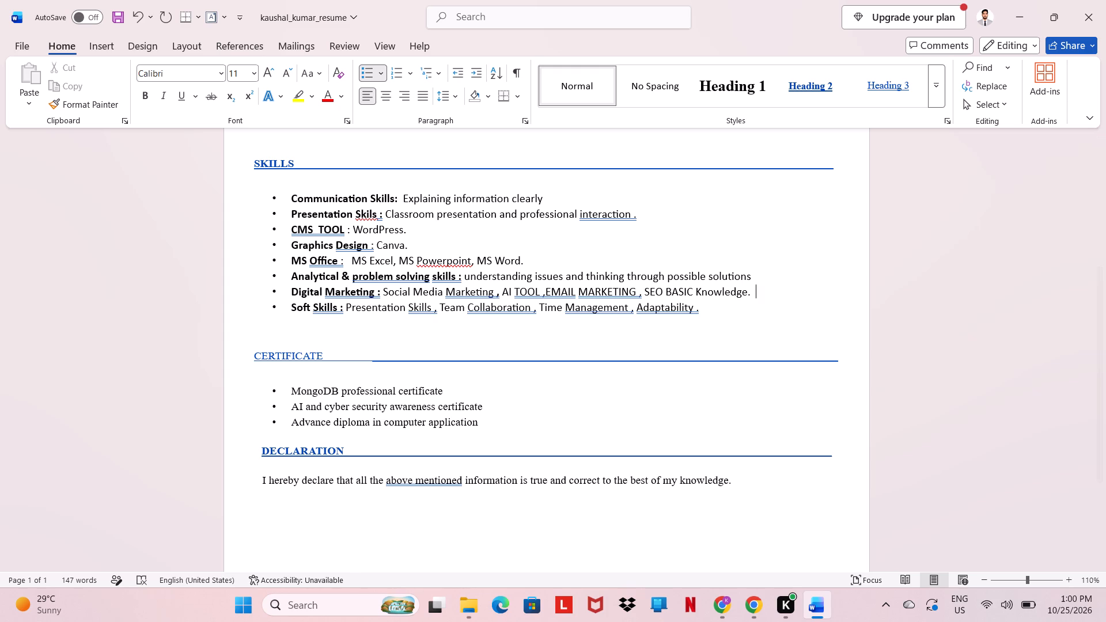
{"action": "left_click", "coordinate": [713, 308]}
{"action": "key", "text": "Return"}
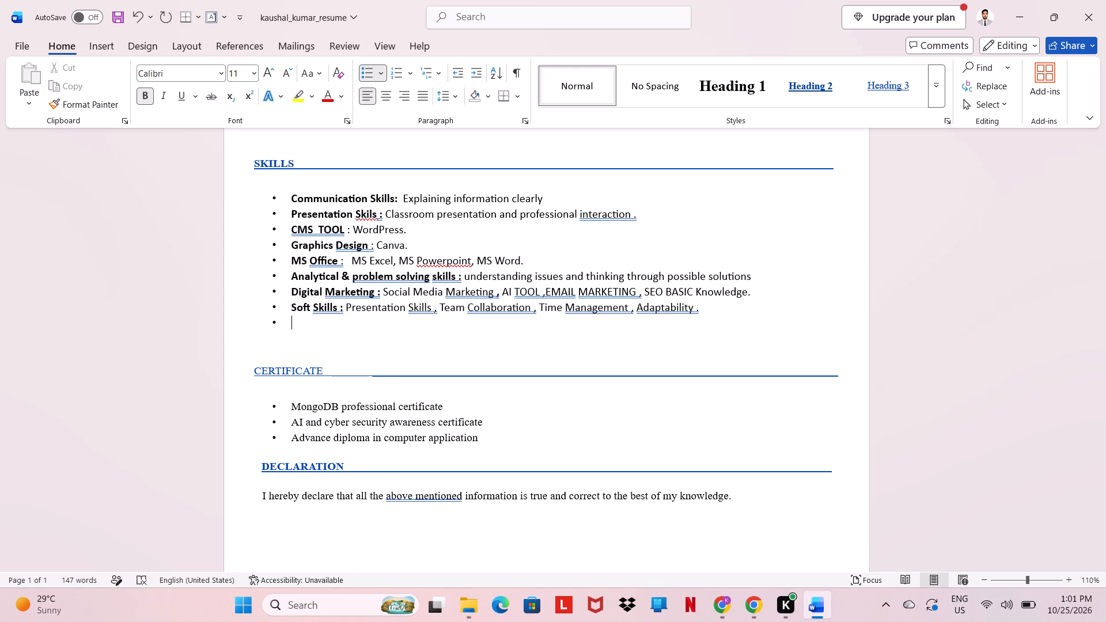
{"action": "type", "text": "documentation"}
{"action": "key", "text": "space"}
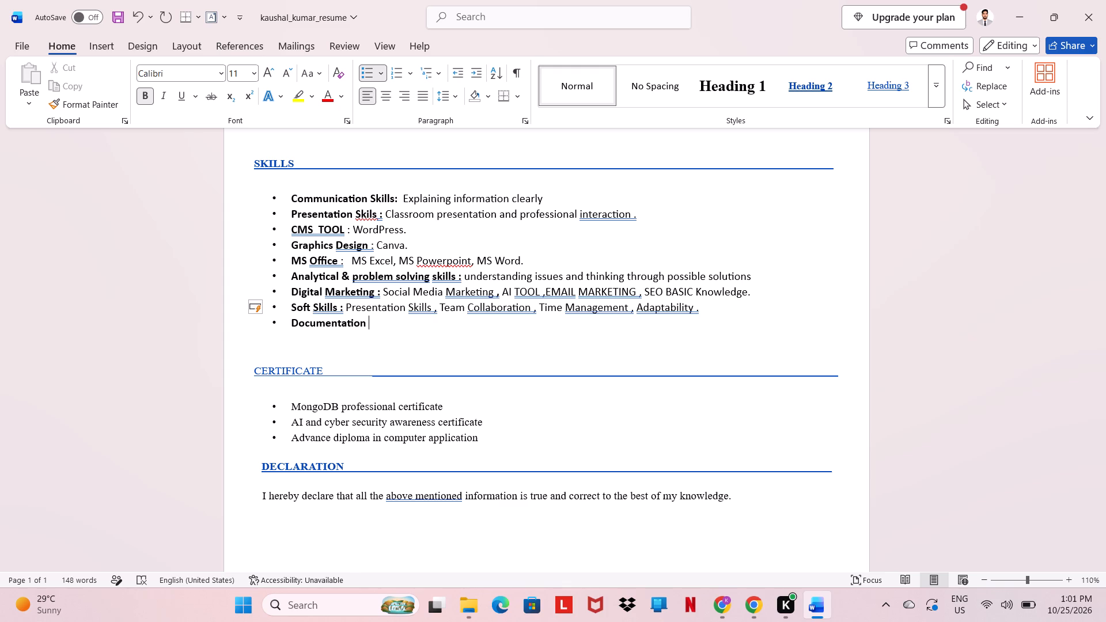
{"action": "type", "text": "&"}
{"action": "key", "text": "space"}
{"action": "type", "text": "record"}
{"action": "key", "text": "space"}
{"action": "left_click", "coordinate": [379, 323]}
{"action": "left_click", "coordinate": [384, 320]}
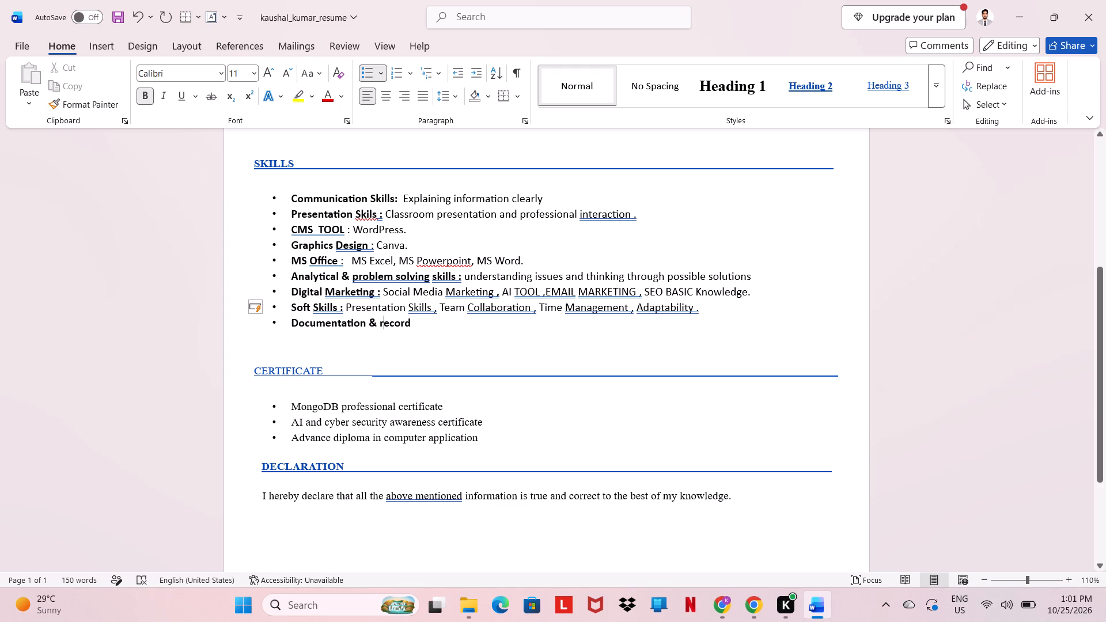
{"action": "key", "text": "BackSpace"}
{"action": "key", "text": "shift+r"}
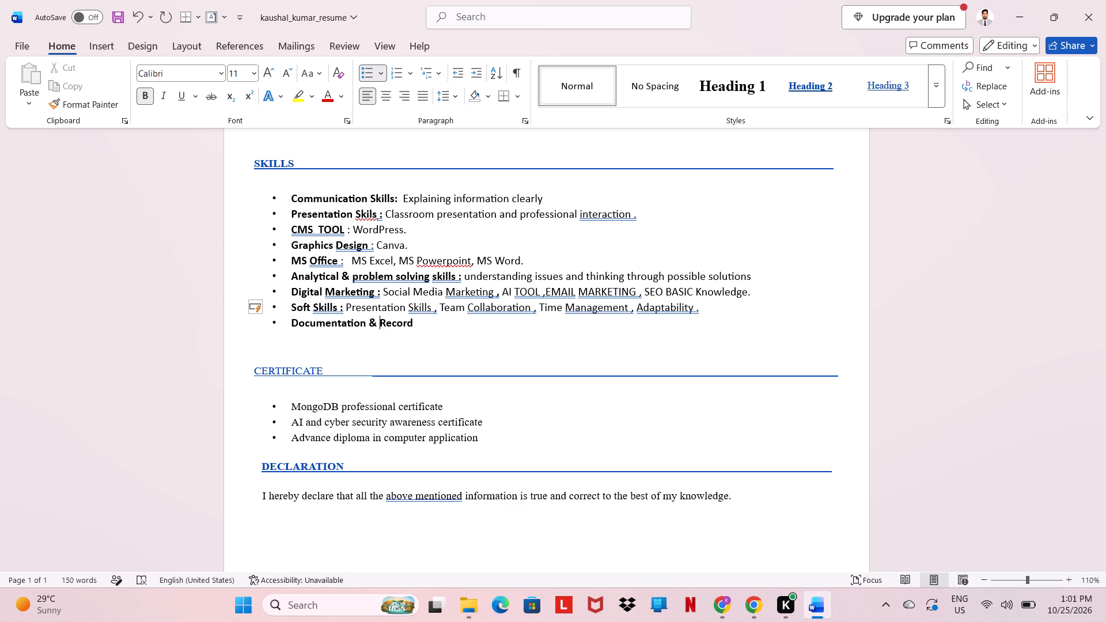
{"action": "left_click", "coordinate": [424, 320]}
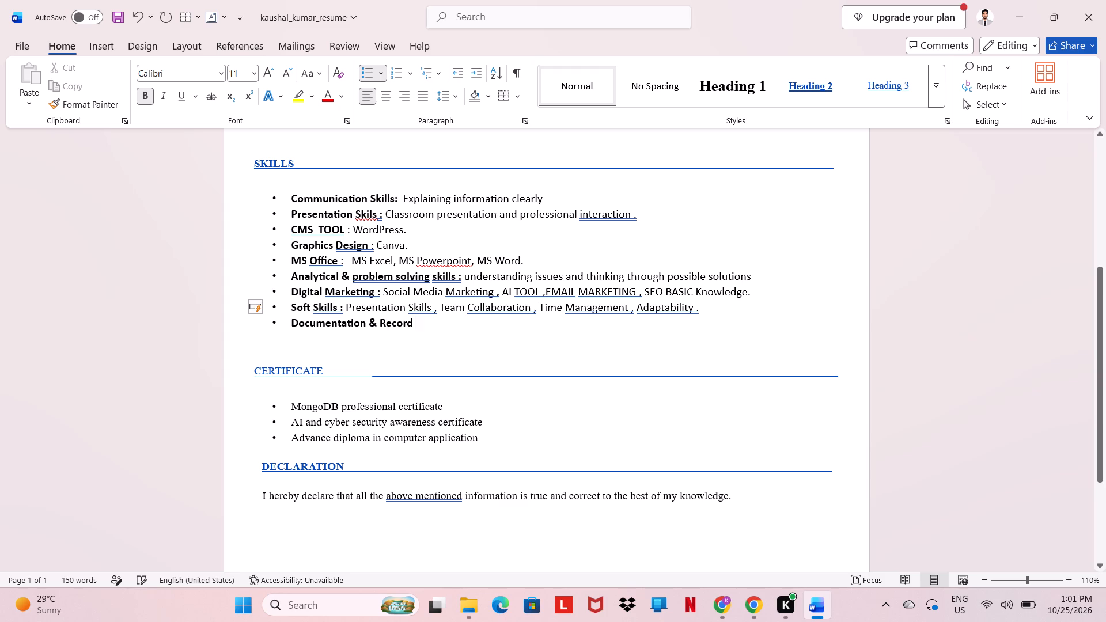
{"action": "type", "text": "keepinf"}
{"action": "key", "text": "BackSpace"}
{"action": "key", "text": "g"}
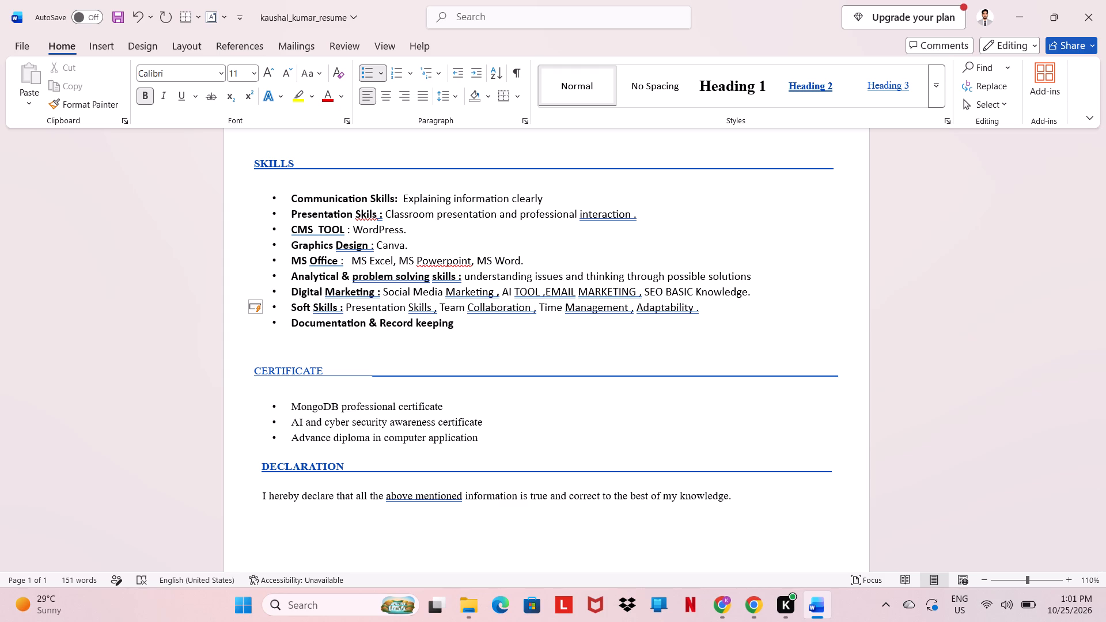
Complete the Documentation & Record keeping bullet with a colon and the non-bold description "Organizing information and maintaining clear notes".
{"action": "key", "text": "space"}
{"action": "type", "text": ":"}
{"action": "key", "text": "space"}
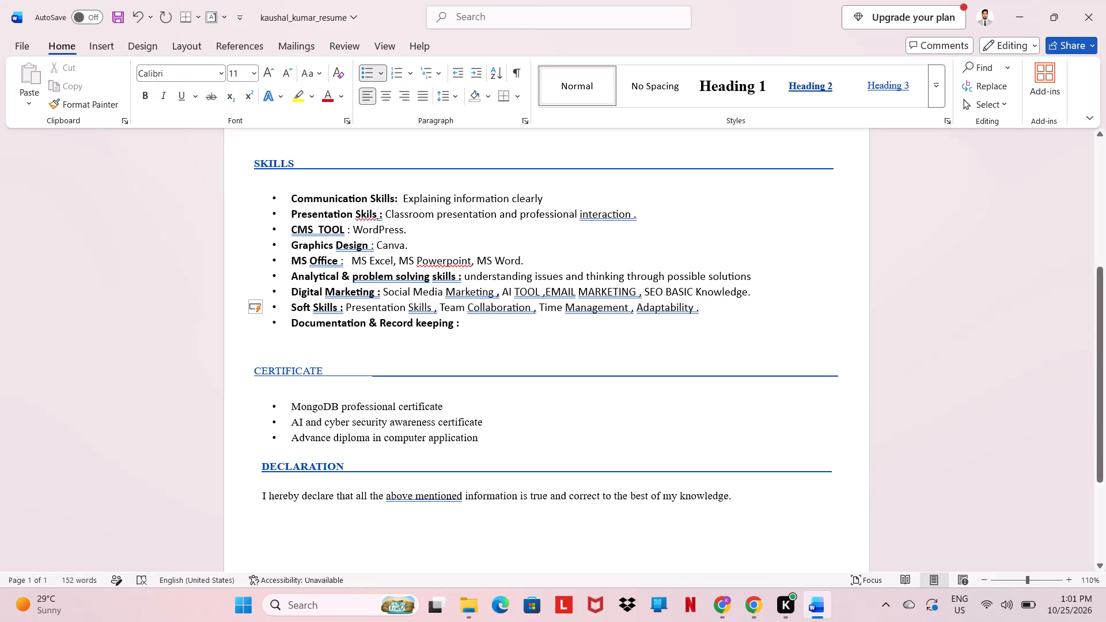
{"action": "key", "text": "o"}
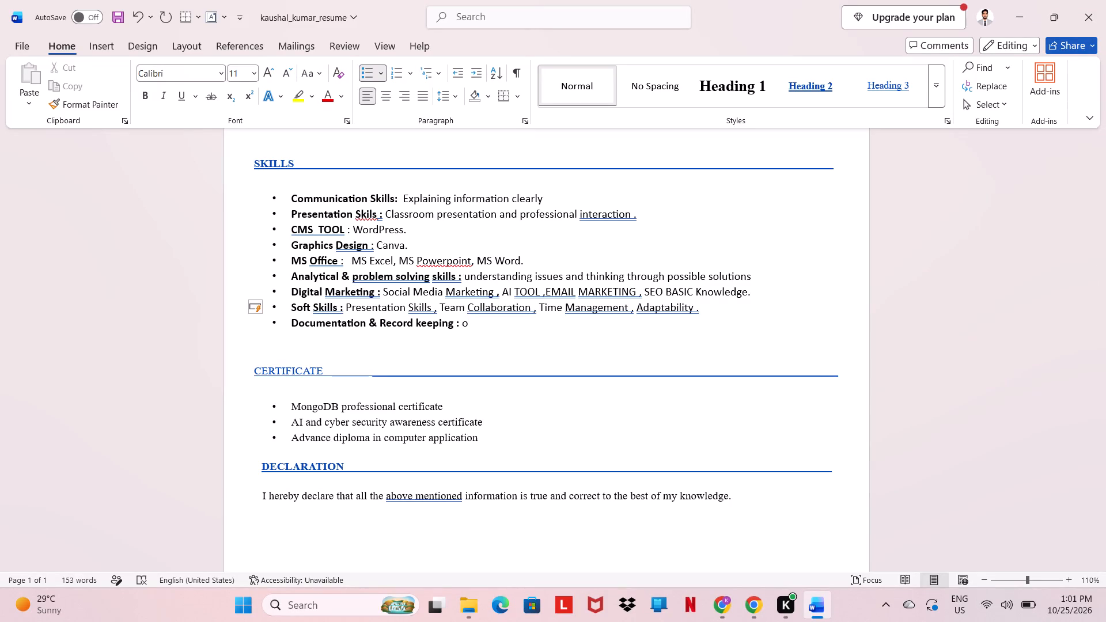
{"action": "key", "text": "BackSpace"}
{"action": "key", "text": "shift+o"}
{"action": "key", "text": "r"}
{"action": "type", "text": "ganti"}
{"action": "type", "text": "zation"}
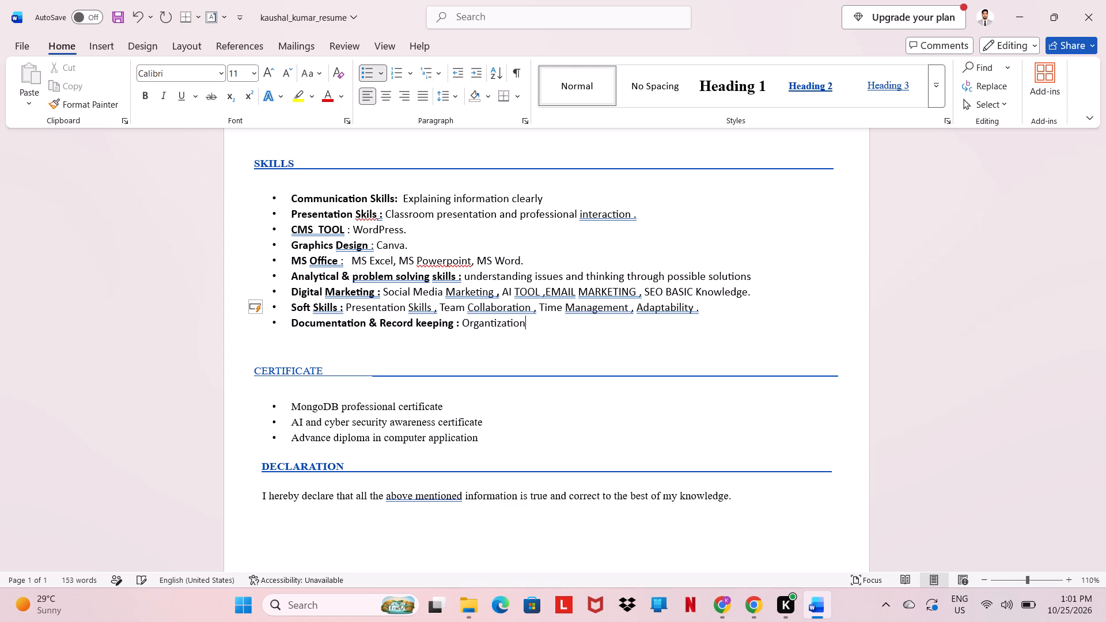
{"action": "key", "text": "space"}
{"action": "key", "text": "BackSpace"}
{"action": "key", "text": "BackSpace"}
{"action": "key", "text": "BackSpace"}
{"action": "key", "text": "BackSpace"}
{"action": "key", "text": "BackSpace"}
{"action": "key", "text": "BackSpace"}
{"action": "key", "text": "BackSpace"}
{"action": "key", "text": "BackSpace"}
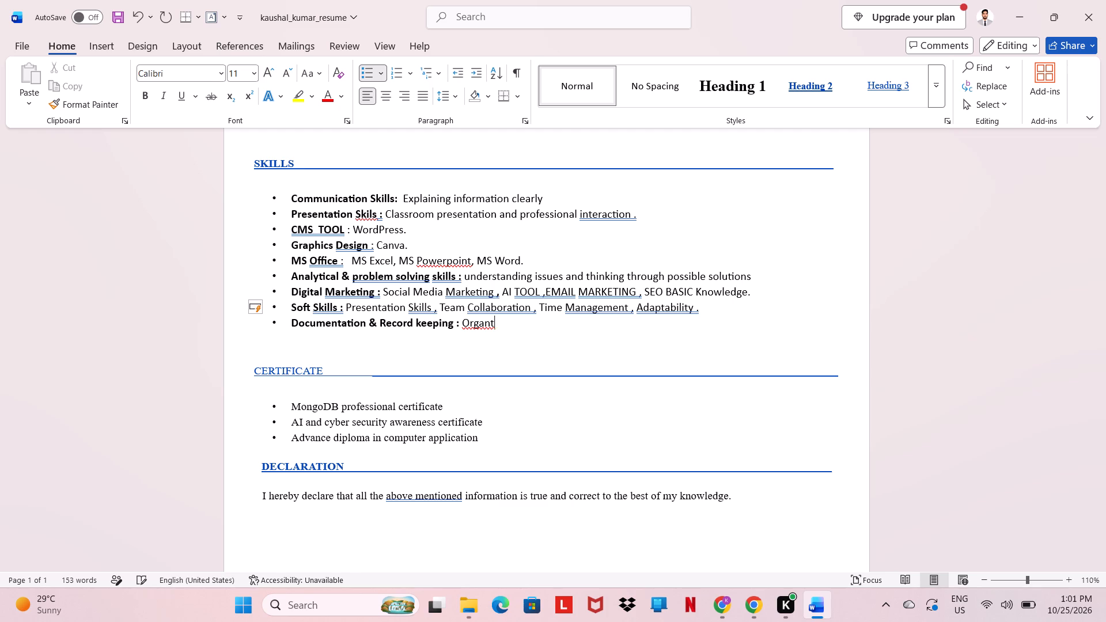
{"action": "key", "text": "BackSpace"}
{"action": "type", "text": "in"}
{"action": "key", "text": "BackSpace"}
{"action": "type", "text": "za"}
{"action": "key", "text": "BackSpace"}
{"action": "type", "text": "ing"}
{"action": "key", "text": "space"}
{"action": "type", "text": "igor"}
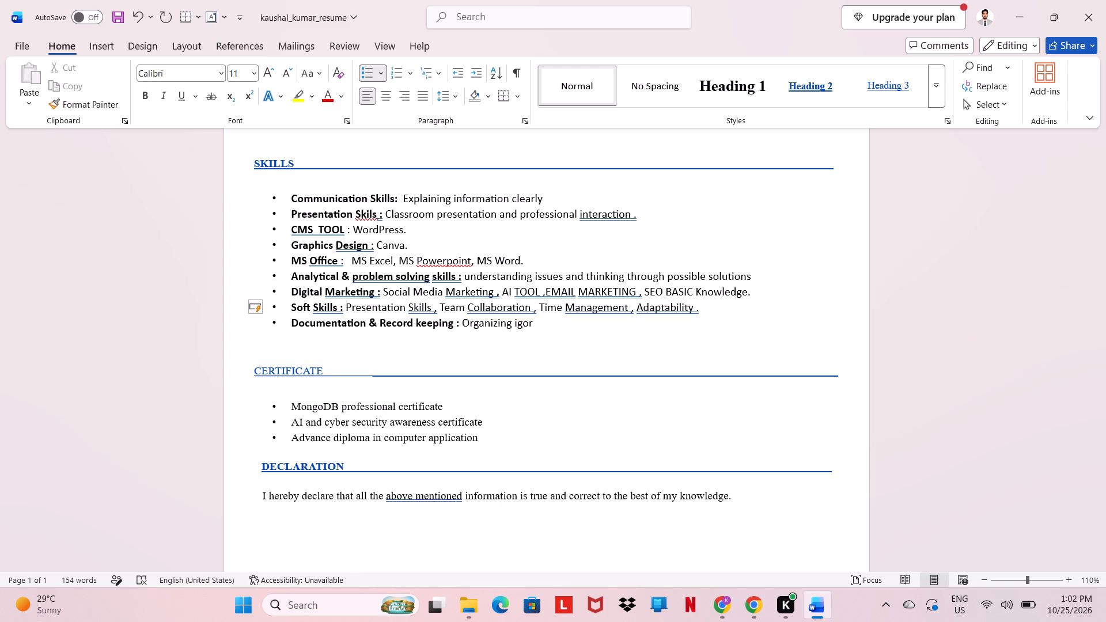
{"action": "key", "text": "BackSpace"}
{"action": "key", "text": "BackSpace"}
{"action": "key", "text": "BackSpace"}
{"action": "type", "text": "nform"}
{"action": "type", "text": "atu"}
{"action": "key", "text": "BackSpace"}
{"action": "type", "text": "ion"}
{"action": "key", "text": "space"}
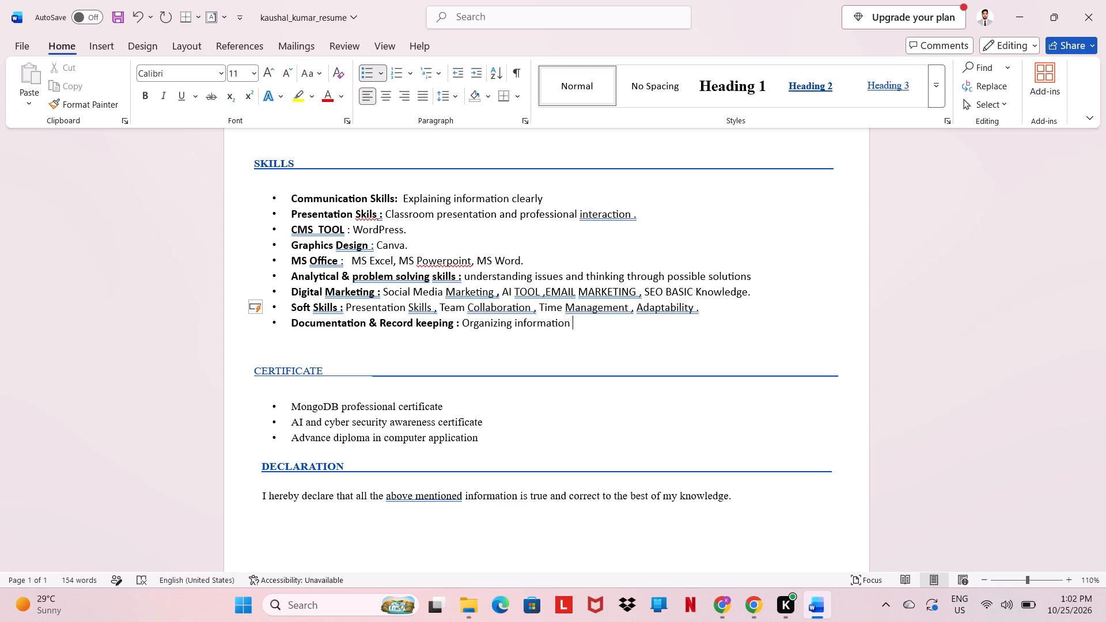
{"action": "type", "text": "and maintaining clear notes"}
{"action": "key", "text": "space"}
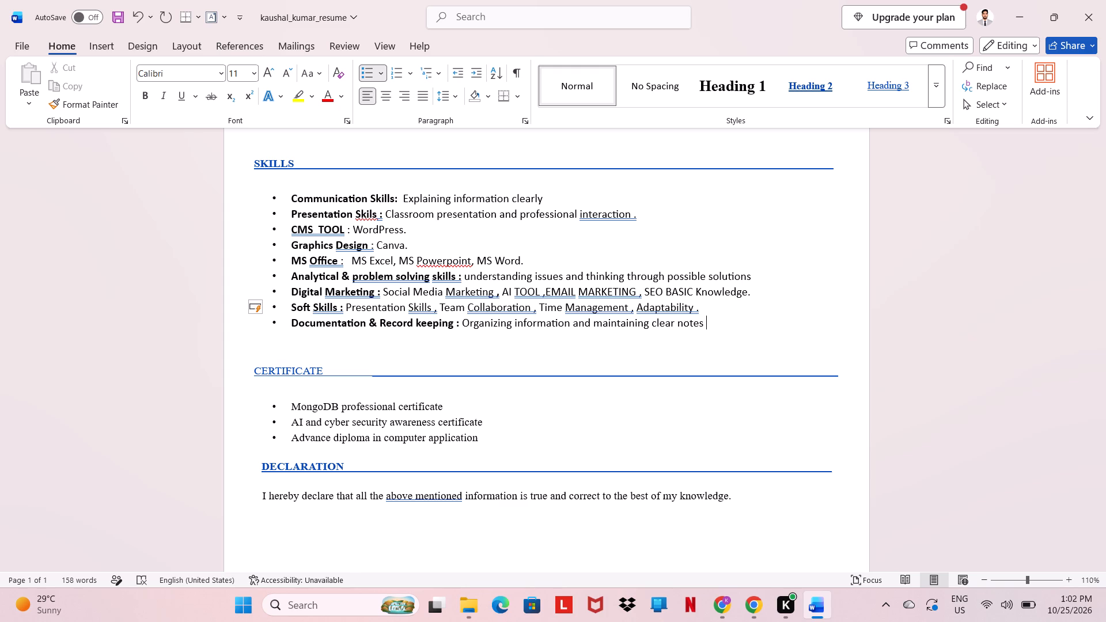
Add a new bullet below Documentation & Record keeping with the bold label "Technical Basics :".
{"action": "key", "text": "Return"}
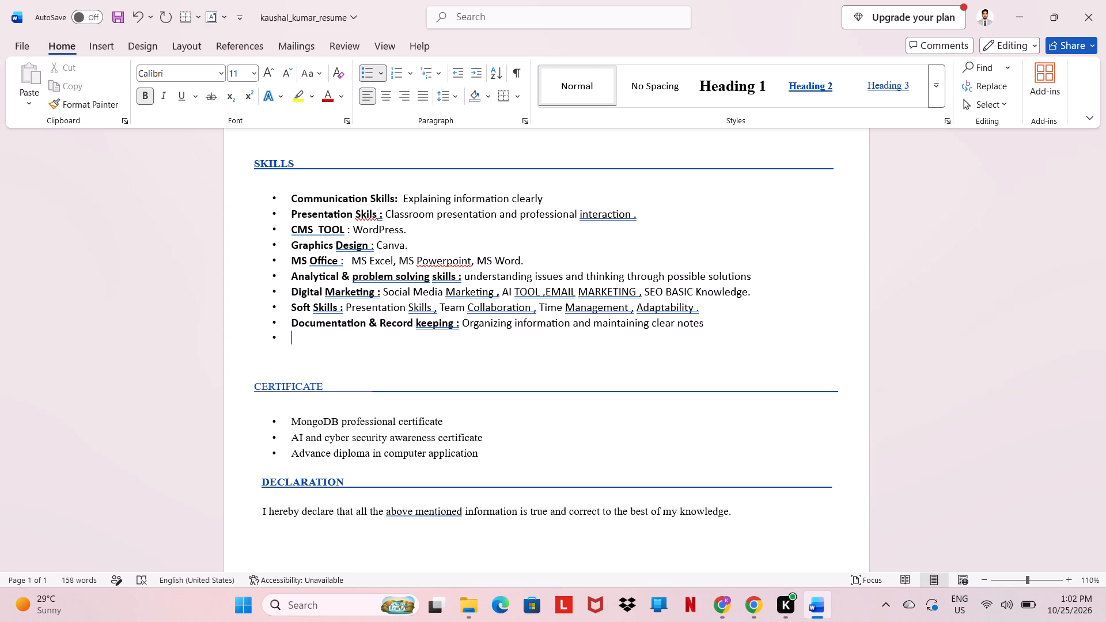
{"action": "type", "text": "tech"}
{"action": "type", "text": "nical"}
{"action": "key", "text": "space"}
{"action": "key", "text": "b"}
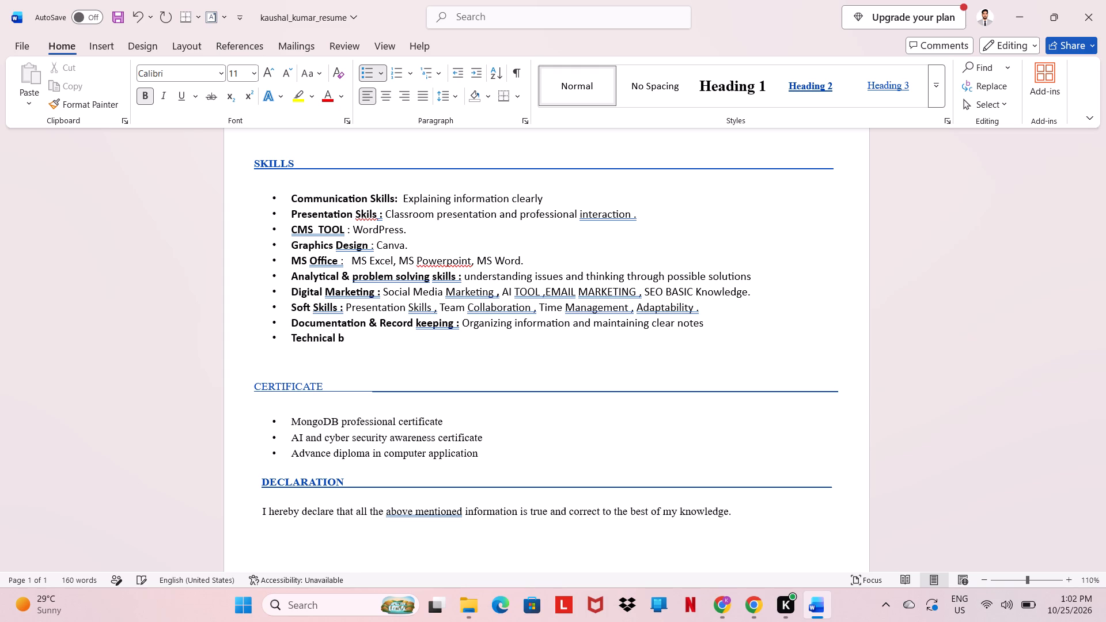
{"action": "type", "text": "ascis"}
{"action": "key", "text": "BackSpace"}
{"action": "key", "text": "BackSpace"}
{"action": "key", "text": "BackSpace"}
{"action": "key", "text": "BackSpace"}
{"action": "type", "text": "sics"}
{"action": "key", "text": "space"}
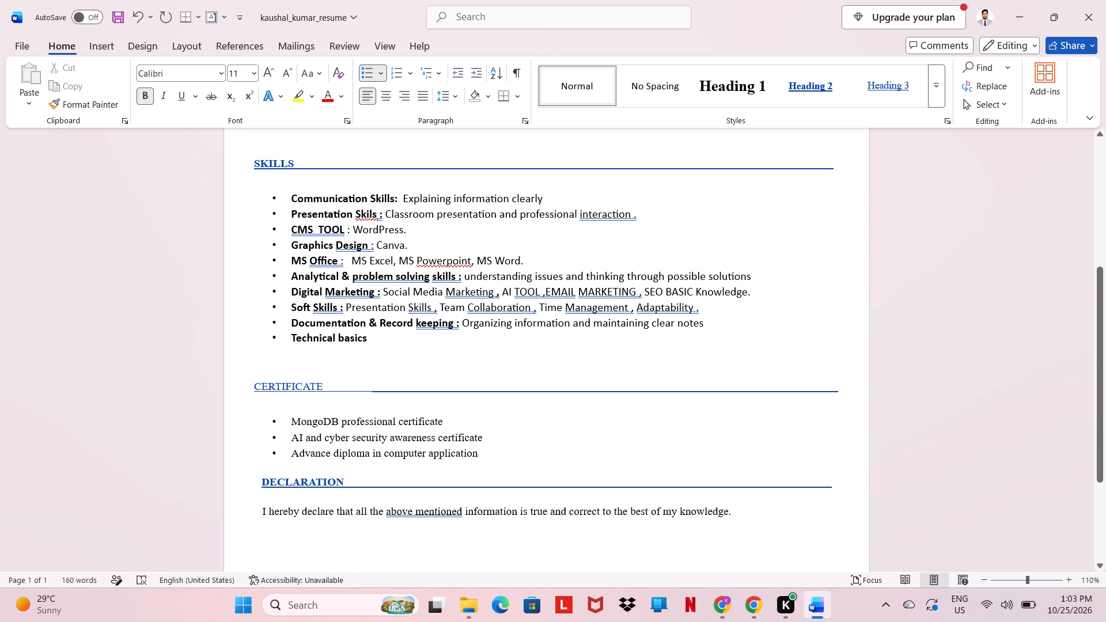
{"action": "left_click", "coordinate": [344, 336]}
{"action": "key", "text": "BackSpace"}
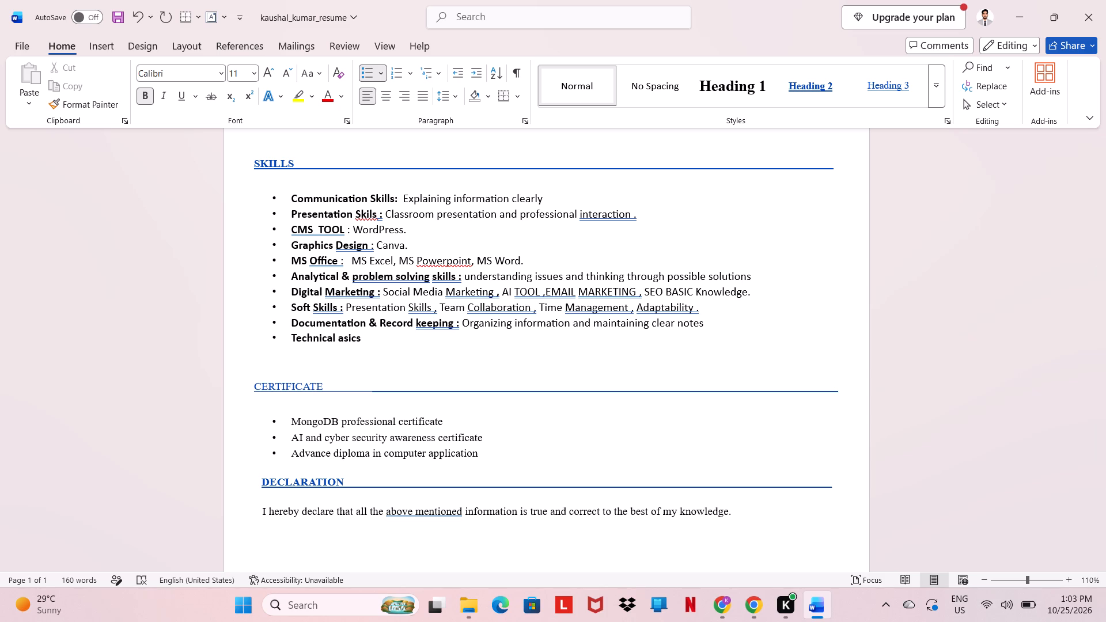
{"action": "key", "text": "shift+b"}
{"action": "key", "text": "Right"}
{"action": "key", "text": "Right"}
{"action": "key", "text": "Right"}
{"action": "key", "text": "Right"}
{"action": "key", "text": "Right"}
{"action": "key", "text": "space"}
{"action": "type", "text": ":"}
{"action": "key", "text": "space"}
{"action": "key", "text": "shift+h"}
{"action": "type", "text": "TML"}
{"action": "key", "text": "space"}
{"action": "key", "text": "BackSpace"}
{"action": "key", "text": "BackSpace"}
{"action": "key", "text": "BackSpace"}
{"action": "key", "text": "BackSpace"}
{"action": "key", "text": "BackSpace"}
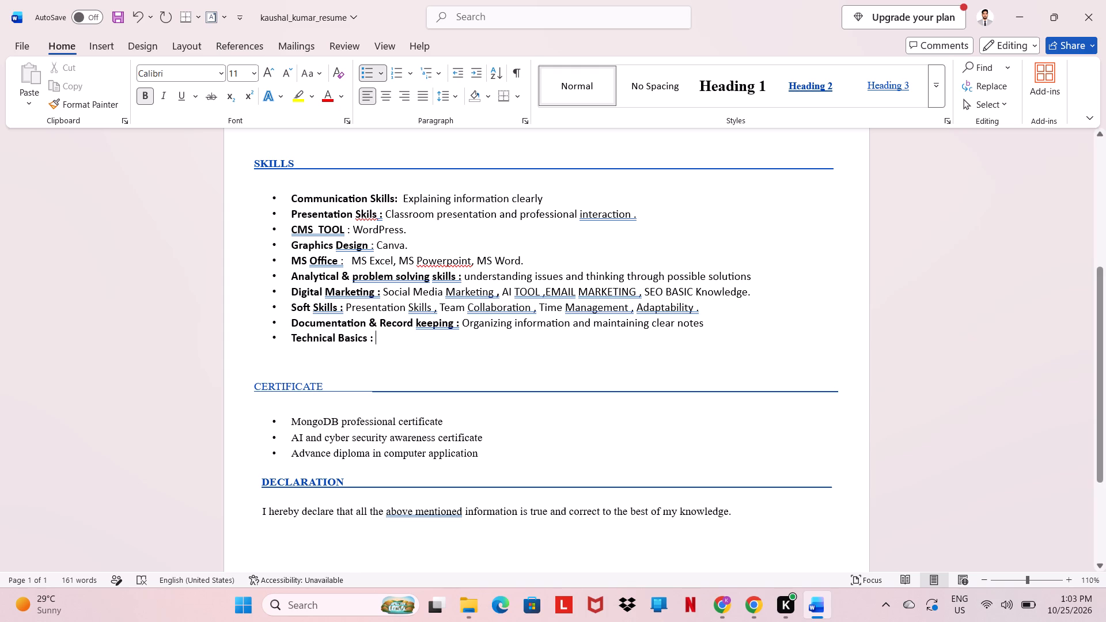
After the Technical Basics label's colon, add the non-bold text "HTML and CSS".
{"action": "left_click", "coordinate": [146, 99]}
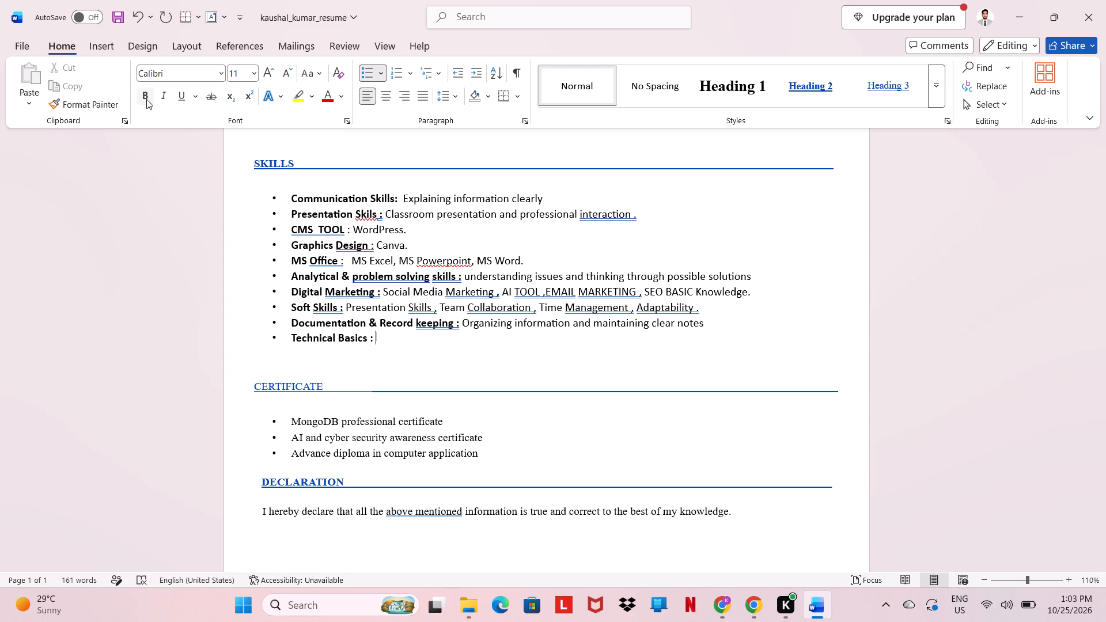
{"action": "type", "text": "HR"}
{"action": "key", "text": "shift+BackSpace"}
{"action": "key", "text": "shift+t"}
{"action": "type", "text": "ML"}
{"action": "key", "text": "space"}
{"action": "type", "text": "and"}
{"action": "key", "text": "space"}
{"action": "type", "text": "CCSS"}
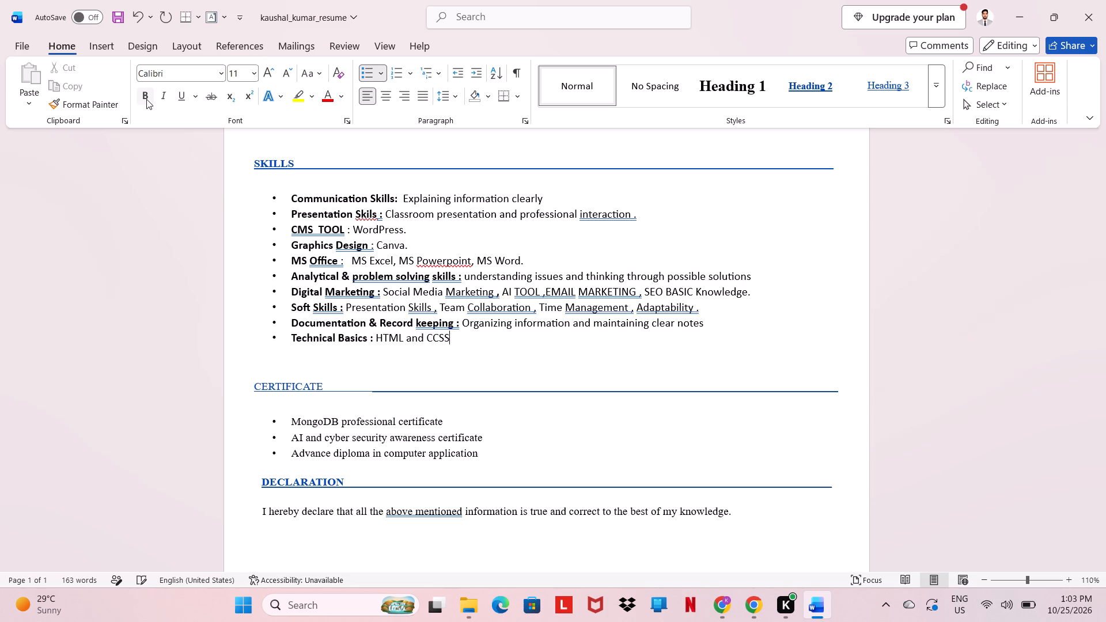
{"action": "key", "text": "BackSpace"}
{"action": "key", "text": "BackSpace"}
{"action": "key", "text": "BackSpace"}
{"action": "type", "text": "SS"}
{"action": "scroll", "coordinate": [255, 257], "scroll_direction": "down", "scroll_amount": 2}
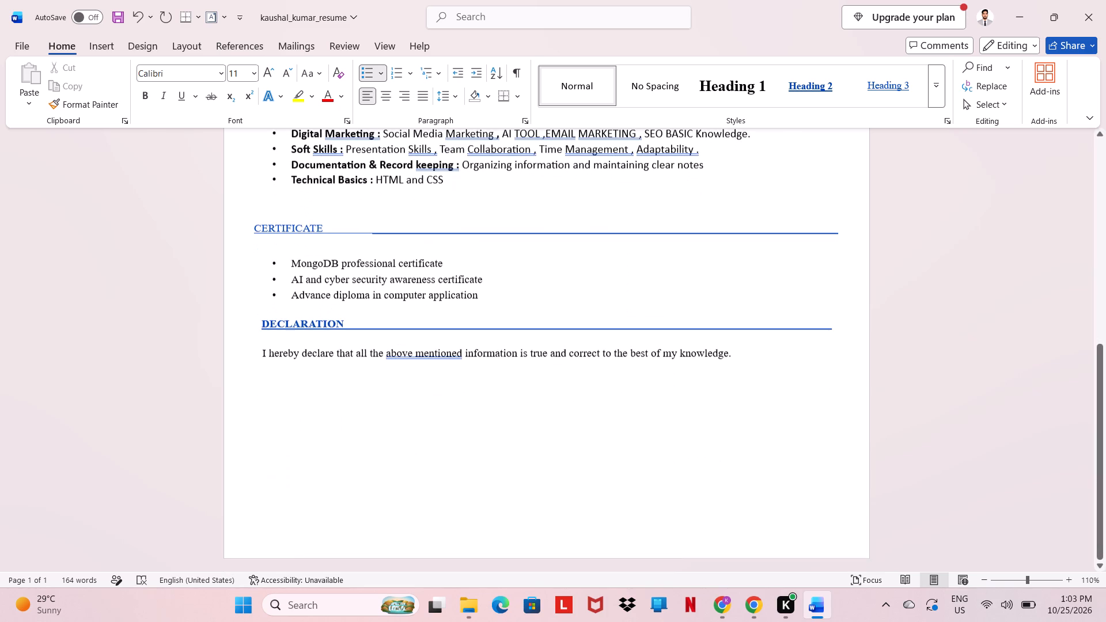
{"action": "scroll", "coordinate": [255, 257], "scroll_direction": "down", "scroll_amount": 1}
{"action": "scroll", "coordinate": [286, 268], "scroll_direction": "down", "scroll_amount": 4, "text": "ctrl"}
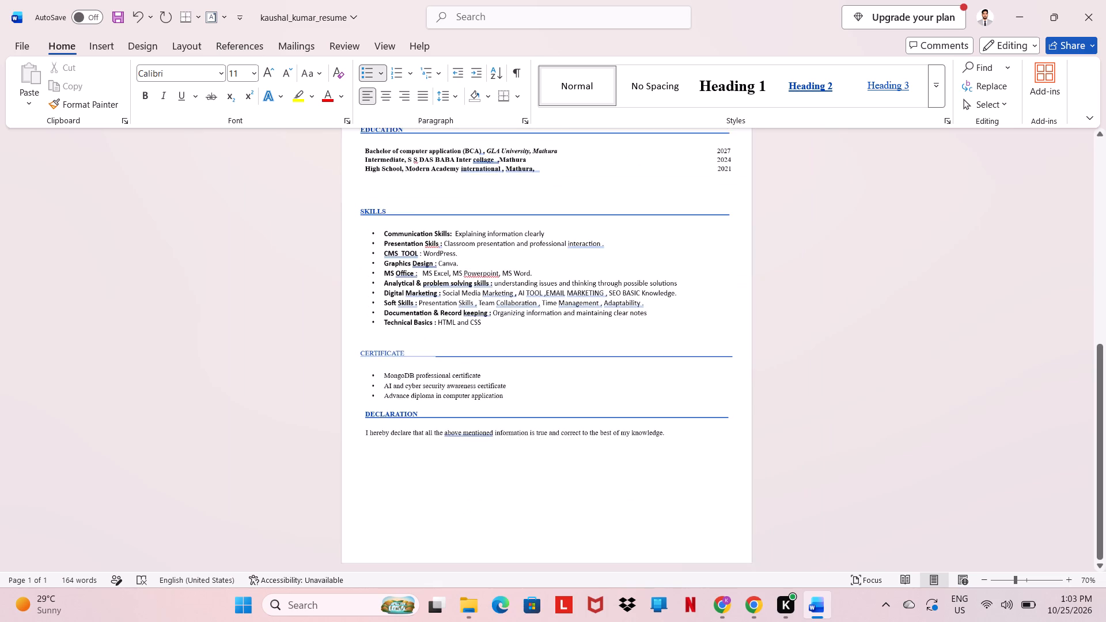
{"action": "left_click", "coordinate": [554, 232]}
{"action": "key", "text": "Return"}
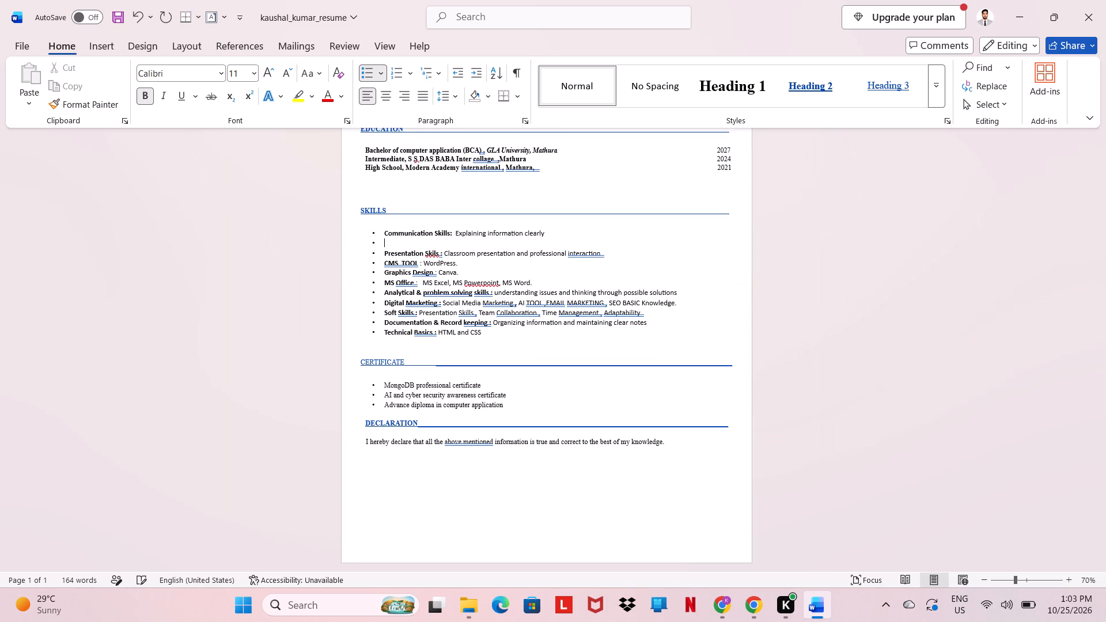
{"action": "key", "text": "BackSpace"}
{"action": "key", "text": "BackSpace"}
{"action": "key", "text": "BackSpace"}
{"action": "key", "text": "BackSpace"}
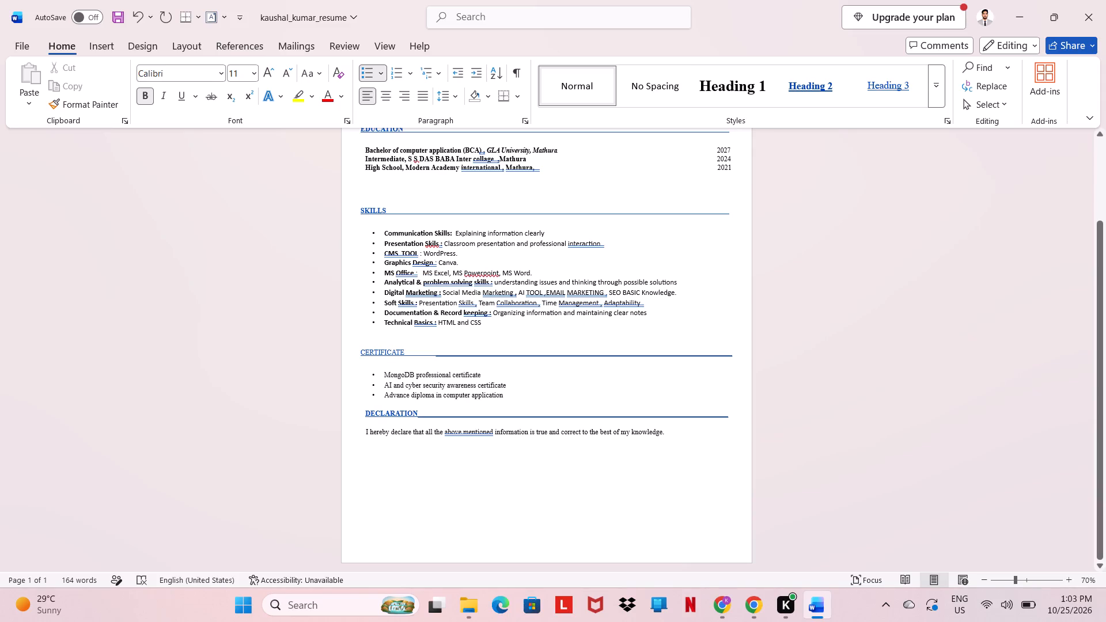
Set the font size of all bullets in the Skills section, from Communication Skills through Technical Basics, to 14.
{"action": "scroll", "coordinate": [397, 227], "scroll_direction": "up", "scroll_amount": 1}
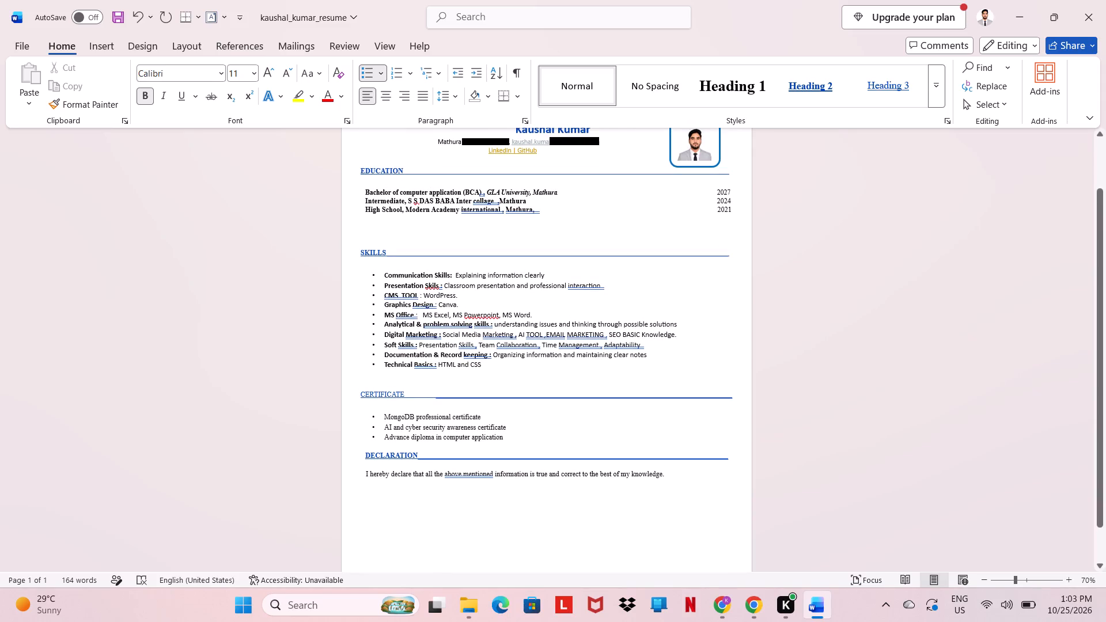
{"action": "left_click_drag", "start_coordinate": [369, 278], "coordinate": [491, 385]}
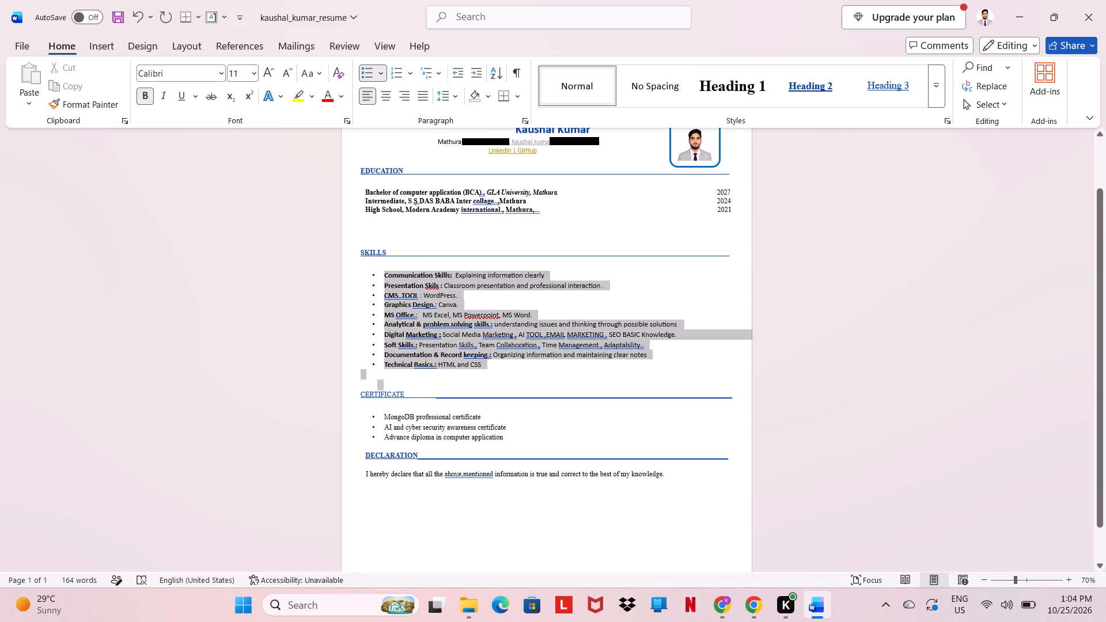
{"action": "left_click_drag", "start_coordinate": [491, 385], "coordinate": [494, 383]}
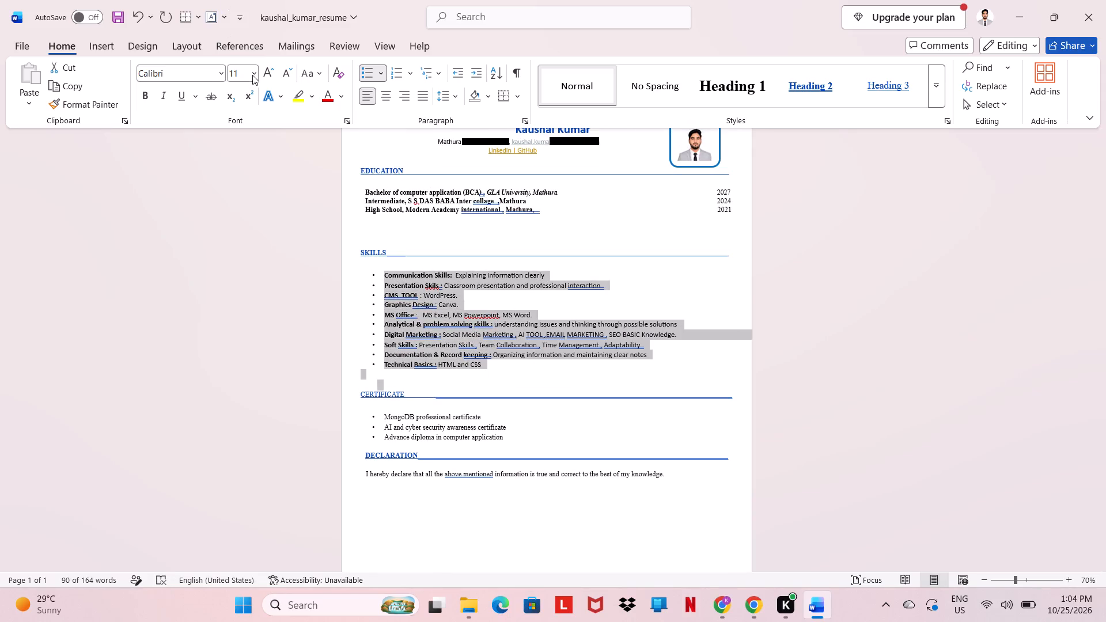
{"action": "left_click", "coordinate": [252, 75]}
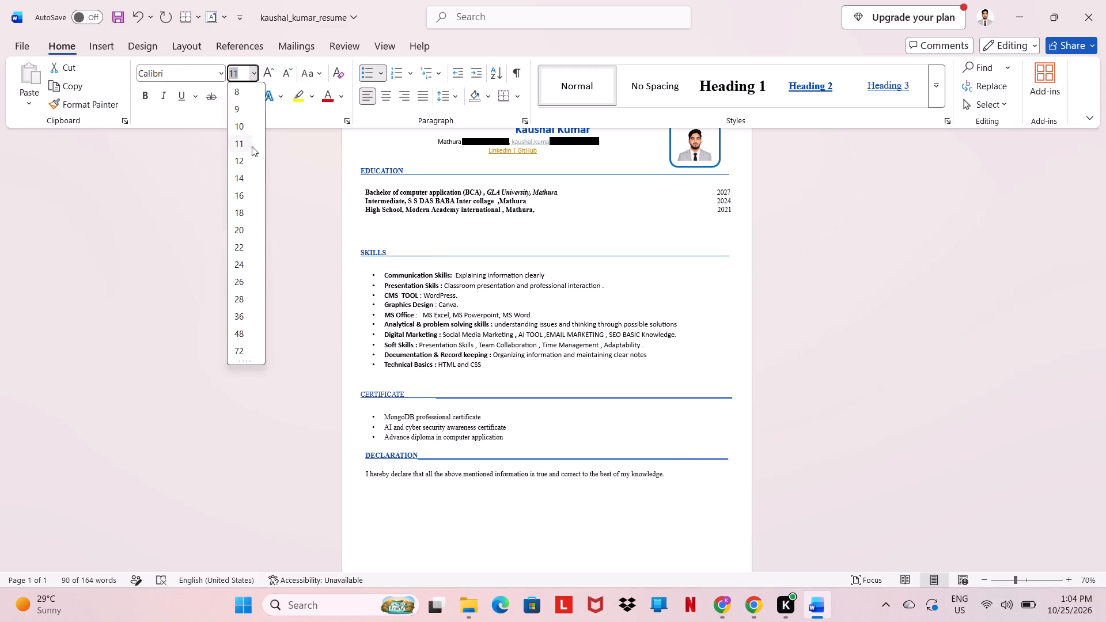
{"action": "left_click", "coordinate": [247, 182]}
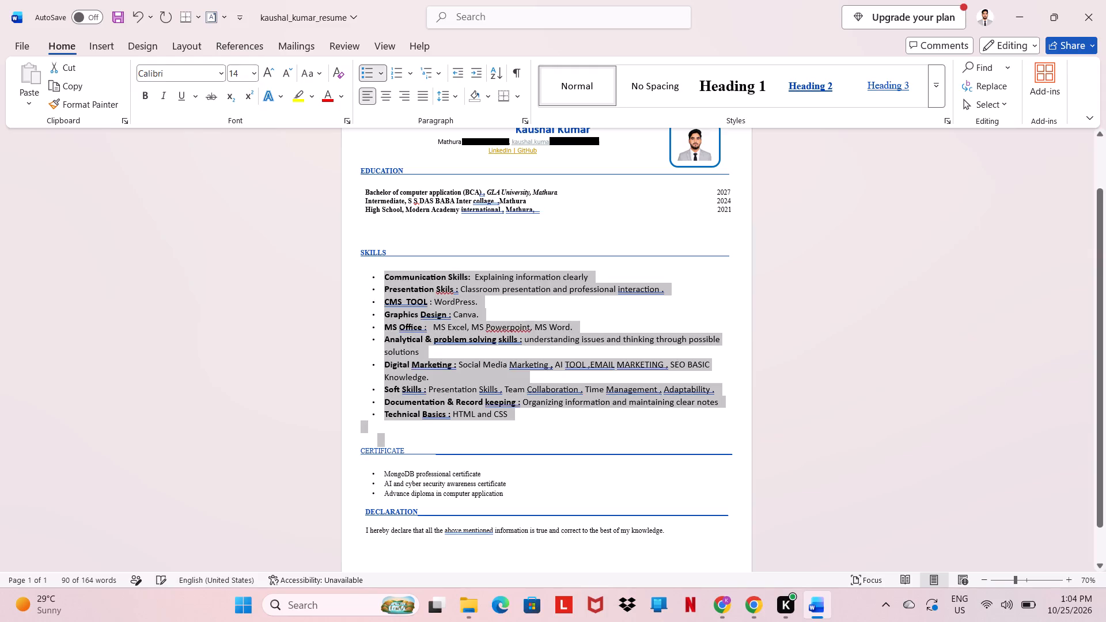
{"action": "left_click", "coordinate": [372, 233]}
Start saving the edited resume as a file and set the file type to PDF.
{"action": "scroll", "coordinate": [372, 233], "scroll_direction": "down", "scroll_amount": 2, "text": "ctrl"}
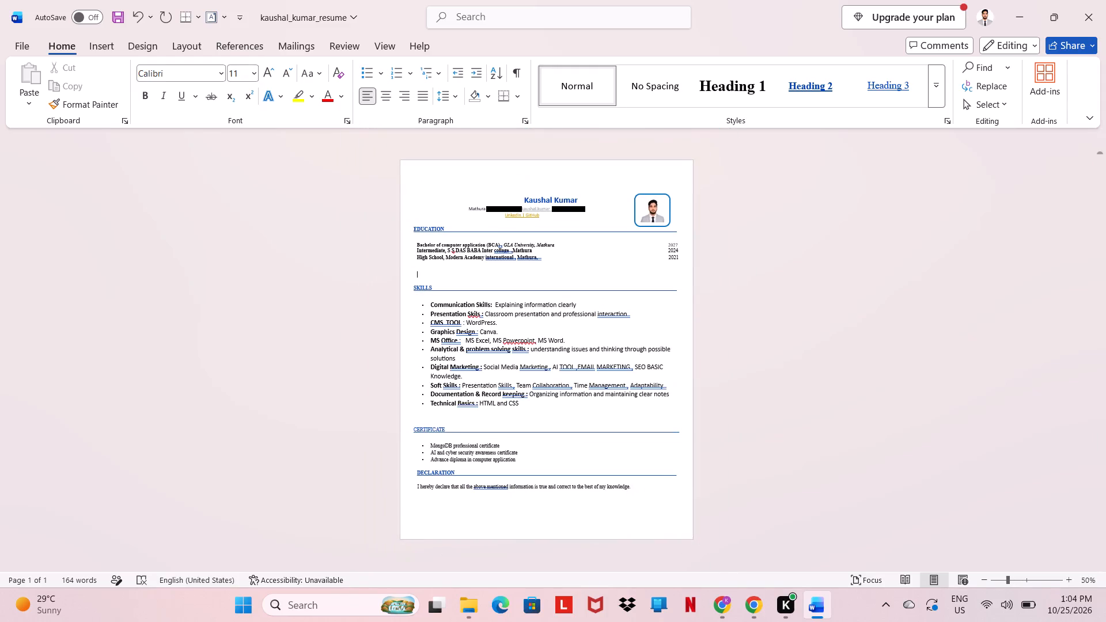
{"action": "scroll", "coordinate": [372, 233], "scroll_direction": "up", "scroll_amount": 4, "text": "ctrl"}
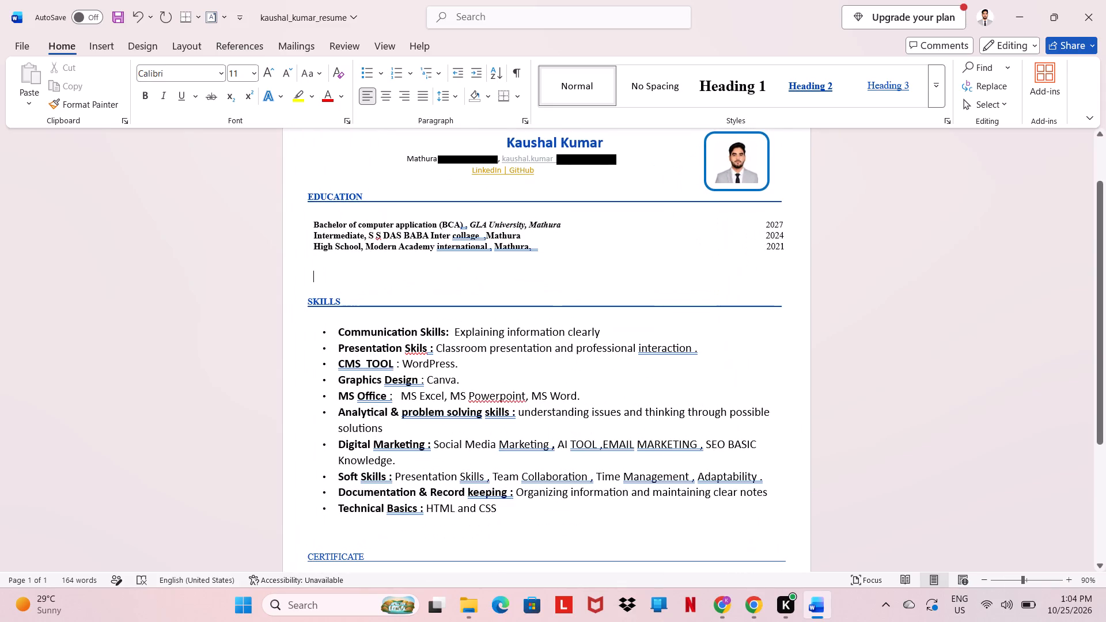
{"action": "scroll", "coordinate": [372, 233], "scroll_direction": "up", "scroll_amount": 1}
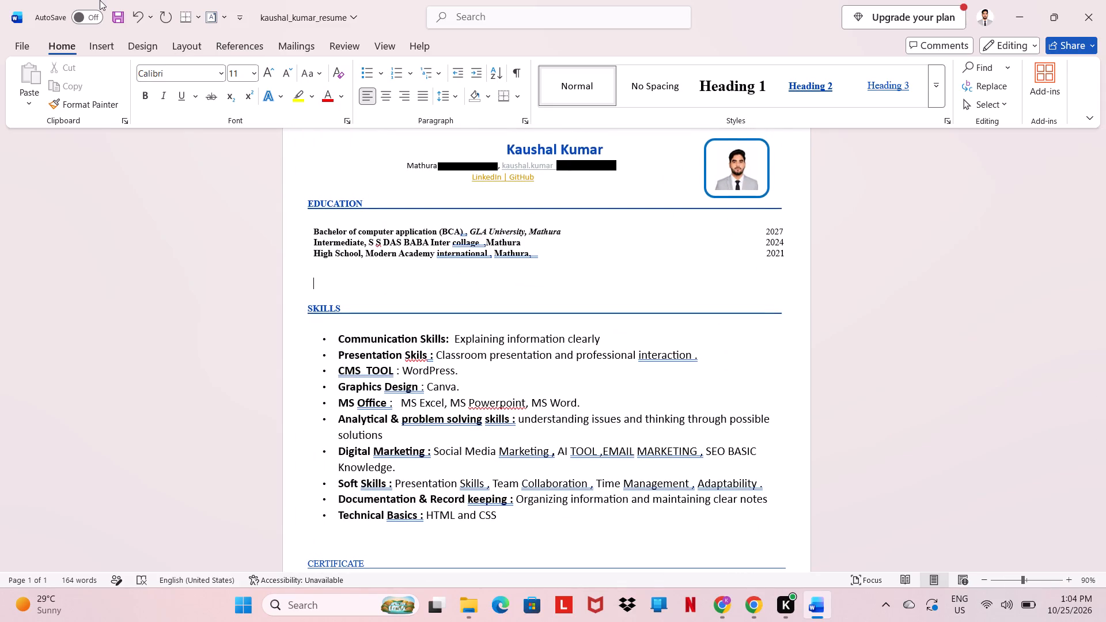
{"action": "left_click", "coordinate": [12, 44]}
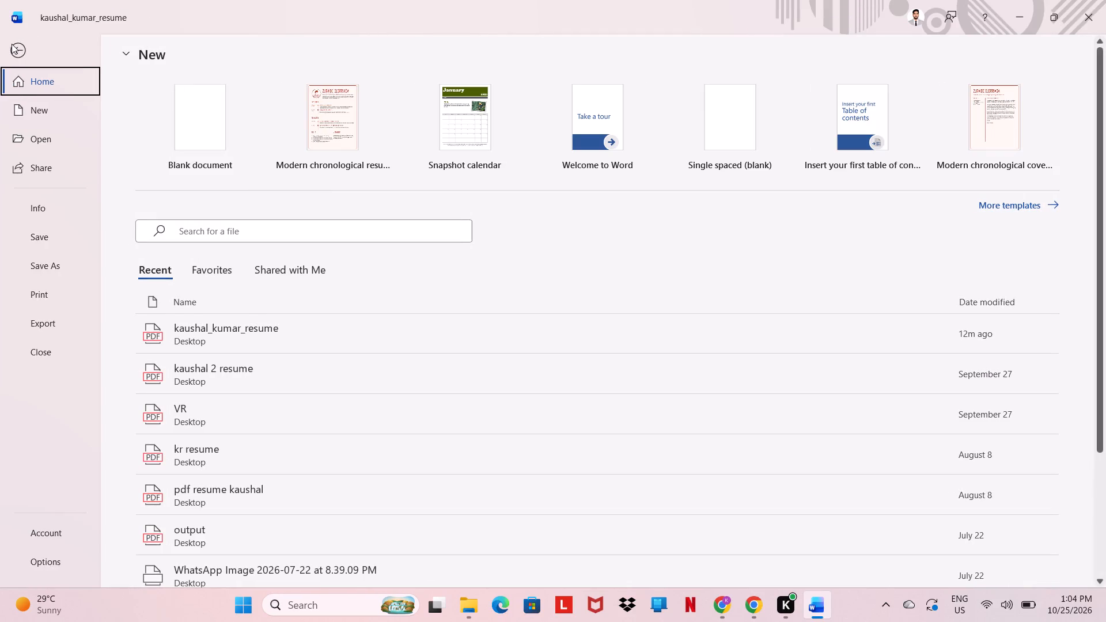
{"action": "left_click", "coordinate": [39, 244]}
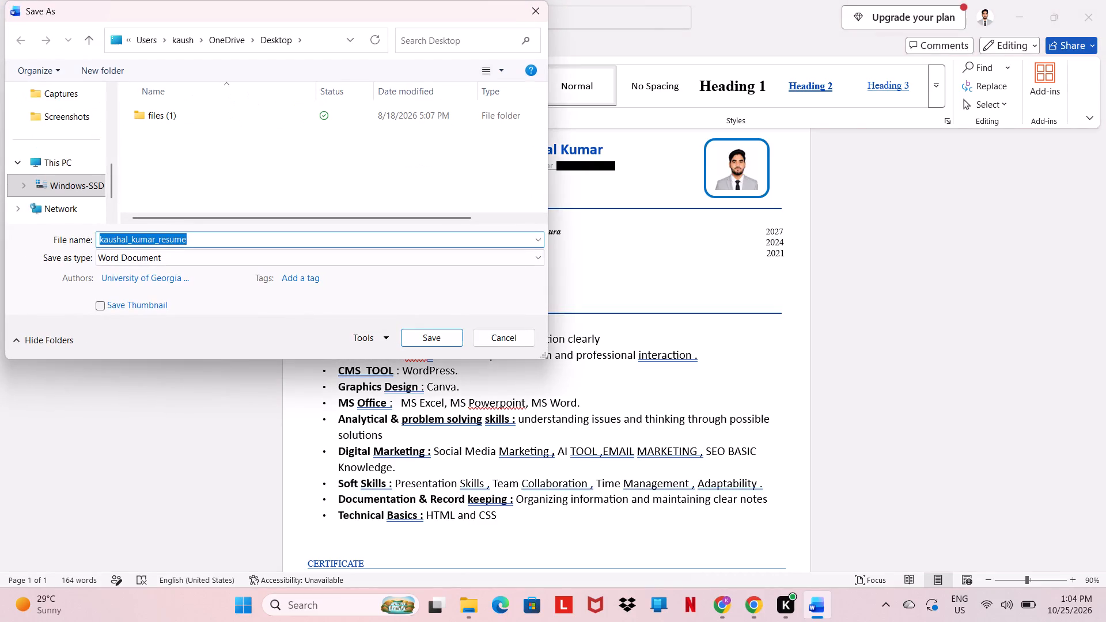
{"action": "left_click", "coordinate": [187, 254]}
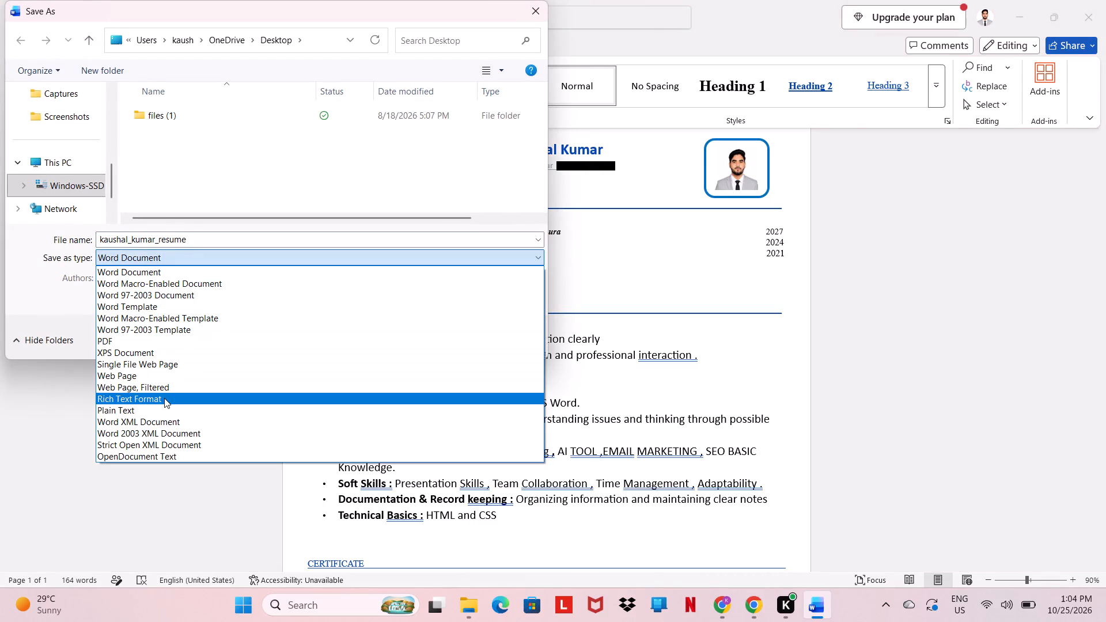
{"action": "scroll", "coordinate": [164, 398], "scroll_direction": "down", "scroll_amount": 2}
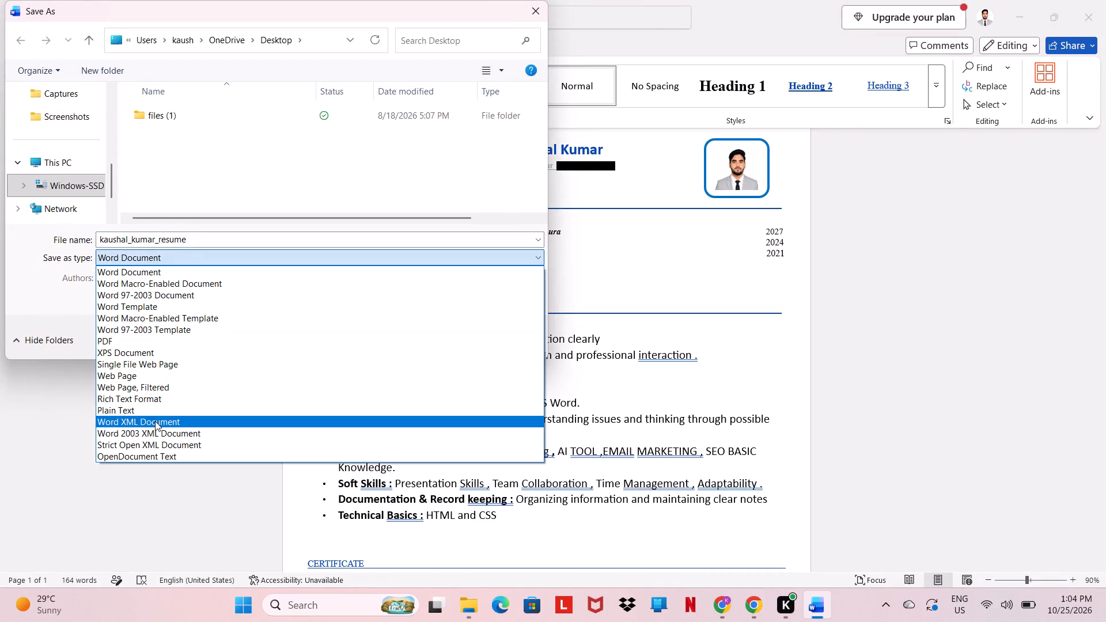
{"action": "left_click", "coordinate": [160, 339]}
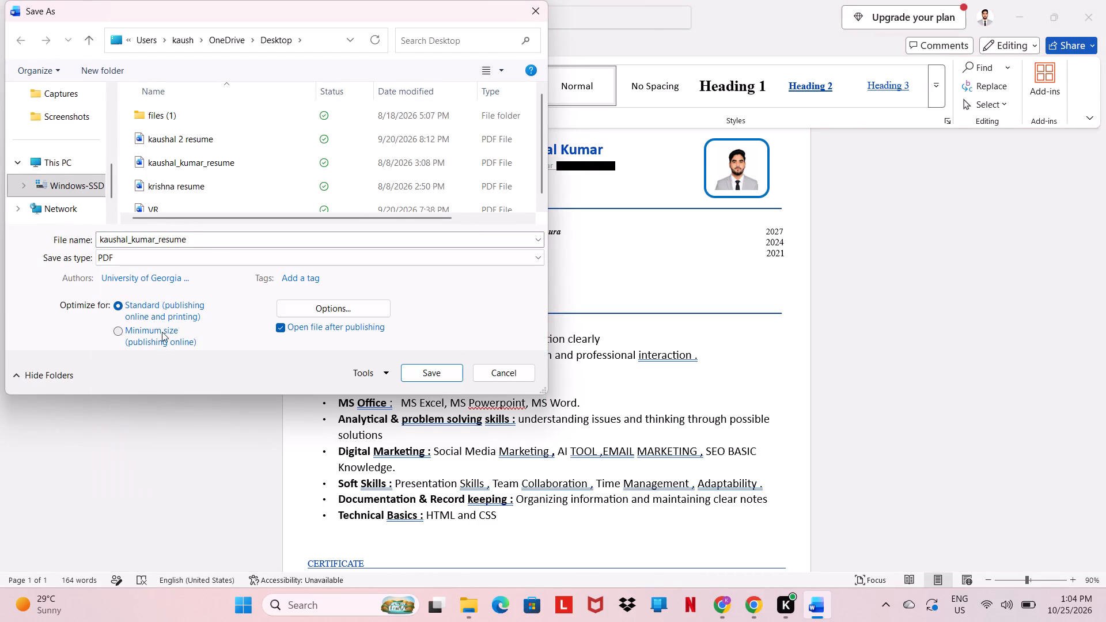
{"action": "left_click", "coordinate": [202, 237]}
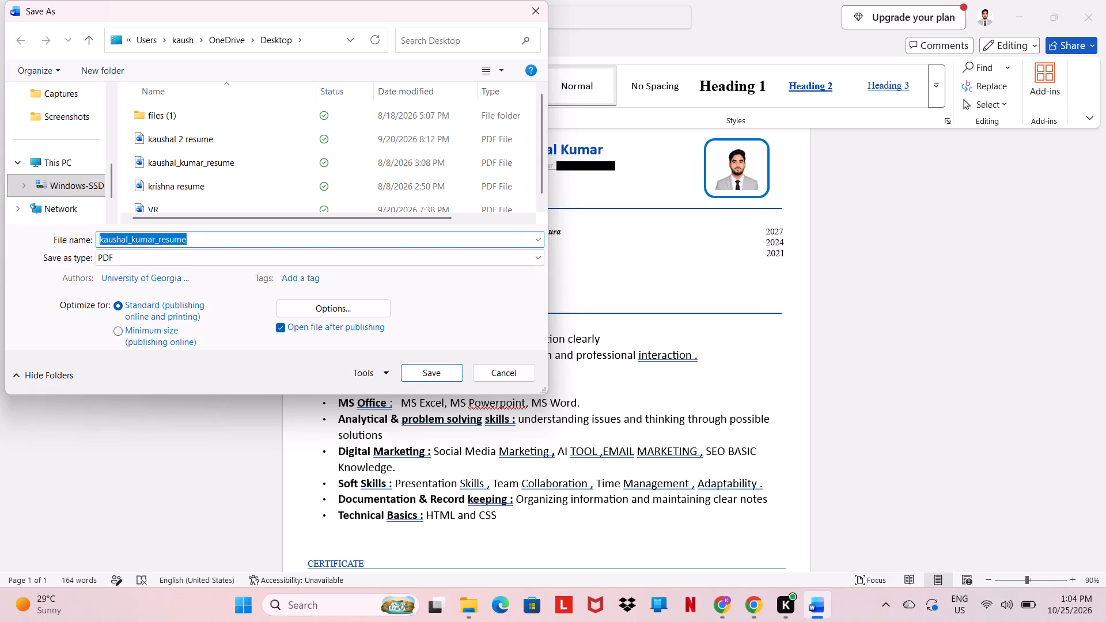
{"action": "key", "text": "BackSpace"}
{"action": "key", "text": "BackSpace"}
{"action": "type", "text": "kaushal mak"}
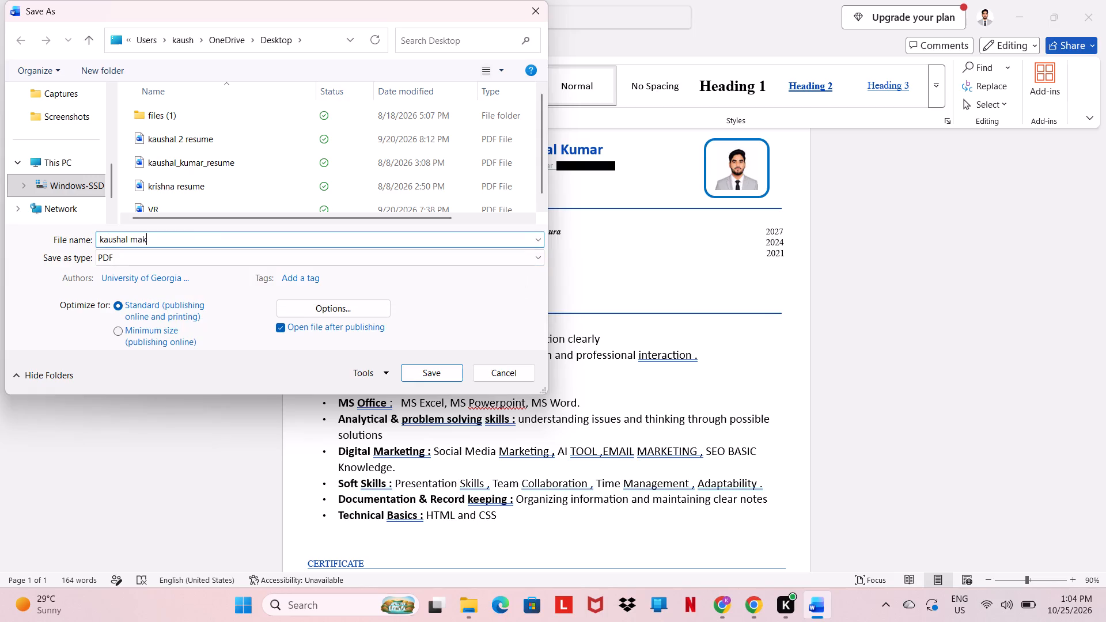